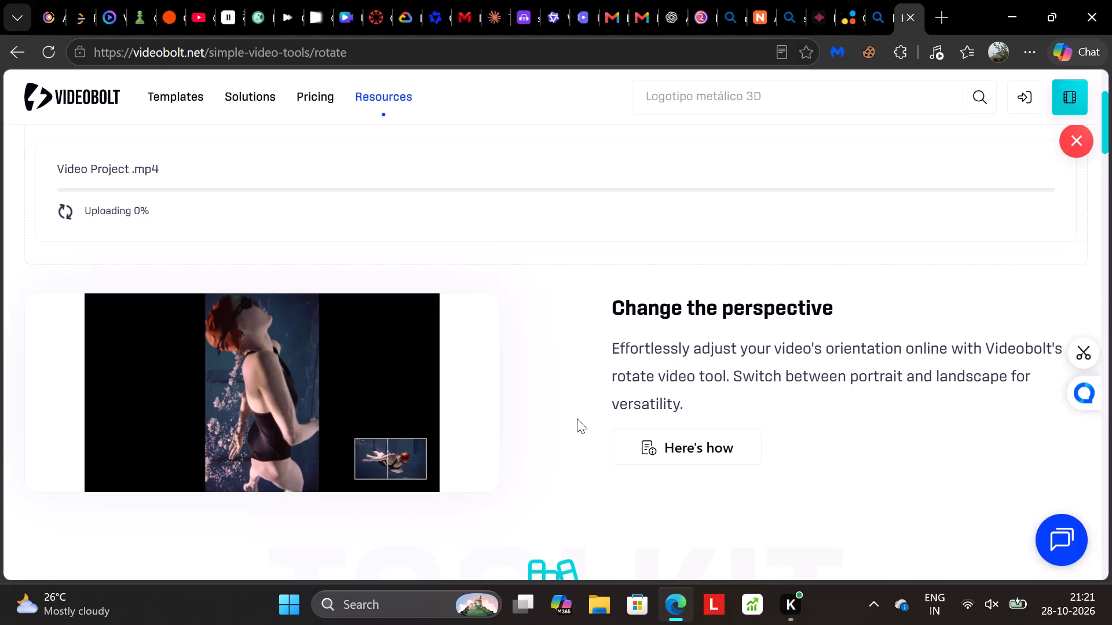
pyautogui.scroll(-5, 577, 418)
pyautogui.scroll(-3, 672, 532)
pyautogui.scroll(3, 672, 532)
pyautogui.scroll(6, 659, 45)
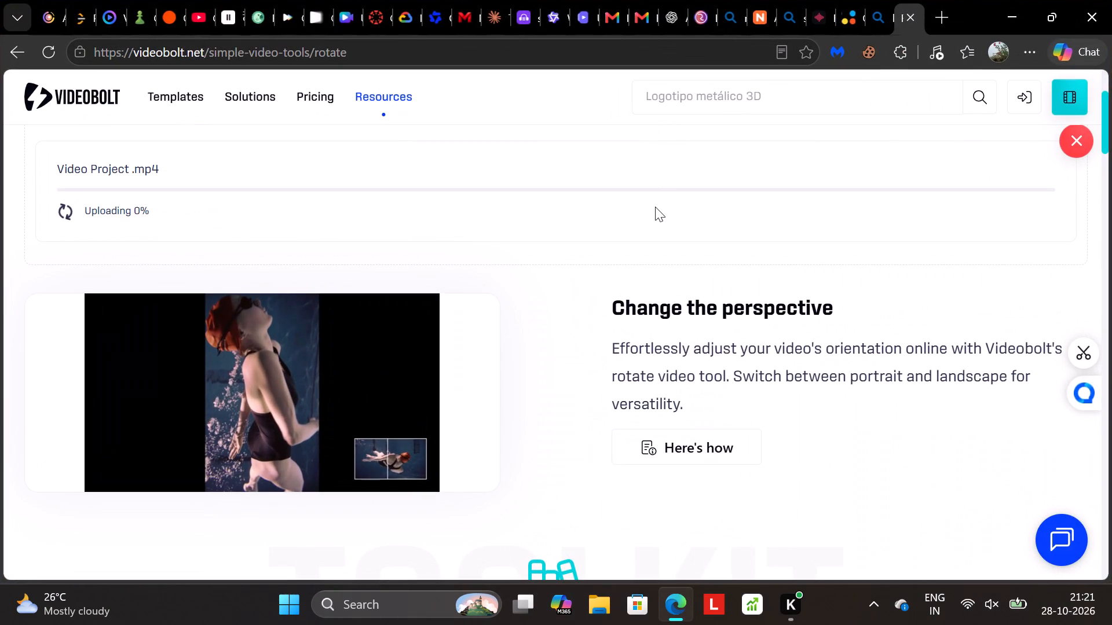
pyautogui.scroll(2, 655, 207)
# Abandon the pending Video Project upload by closing the Videobolt rotate page's browser tab.
pyautogui.click(6, 41)
pyautogui.click(13, 50)
pyautogui.click(910, 14)
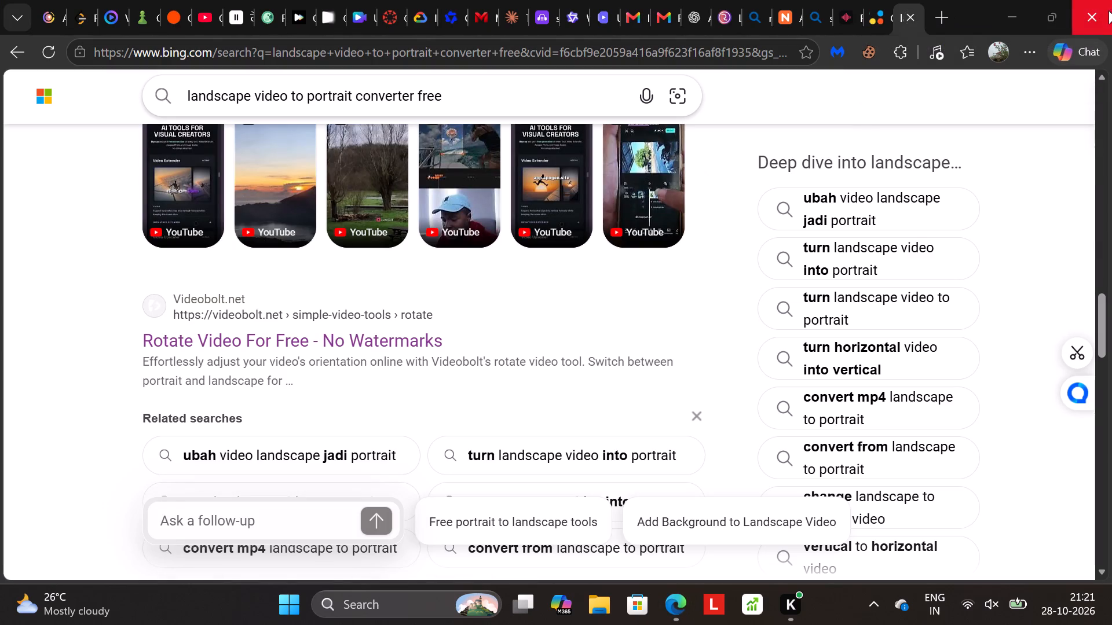
# Open Videobolt's "Rotate Video For Free - No Watermarks" page from the landscape-to-portrait converter search results.
pyautogui.scroll(-4, 328, 329)
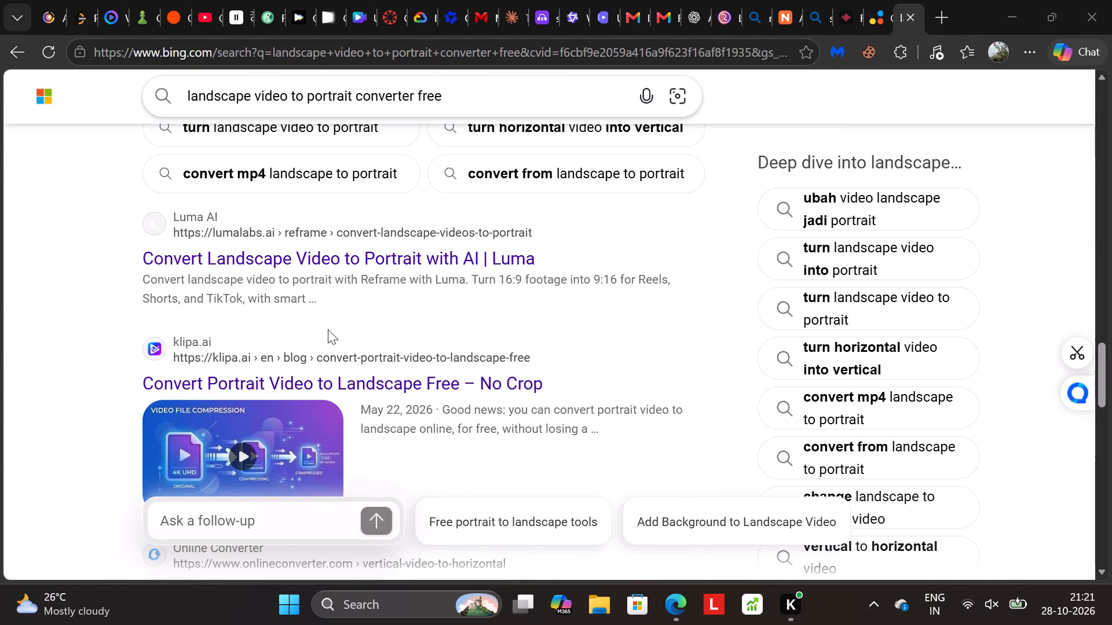
pyautogui.scroll(5, 328, 329)
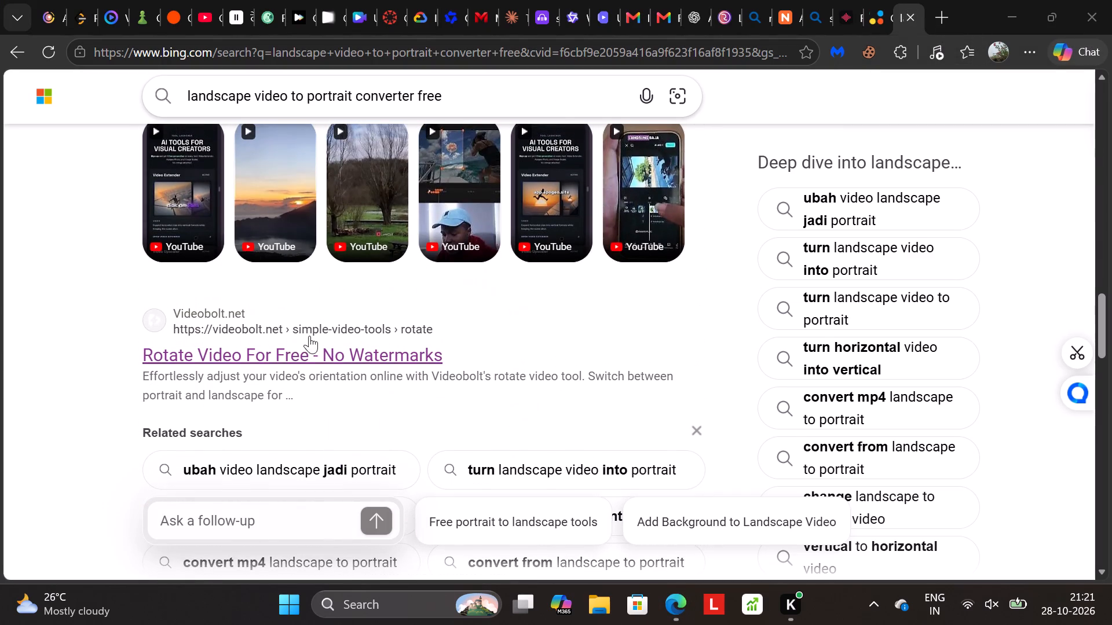
pyautogui.click(292, 352)
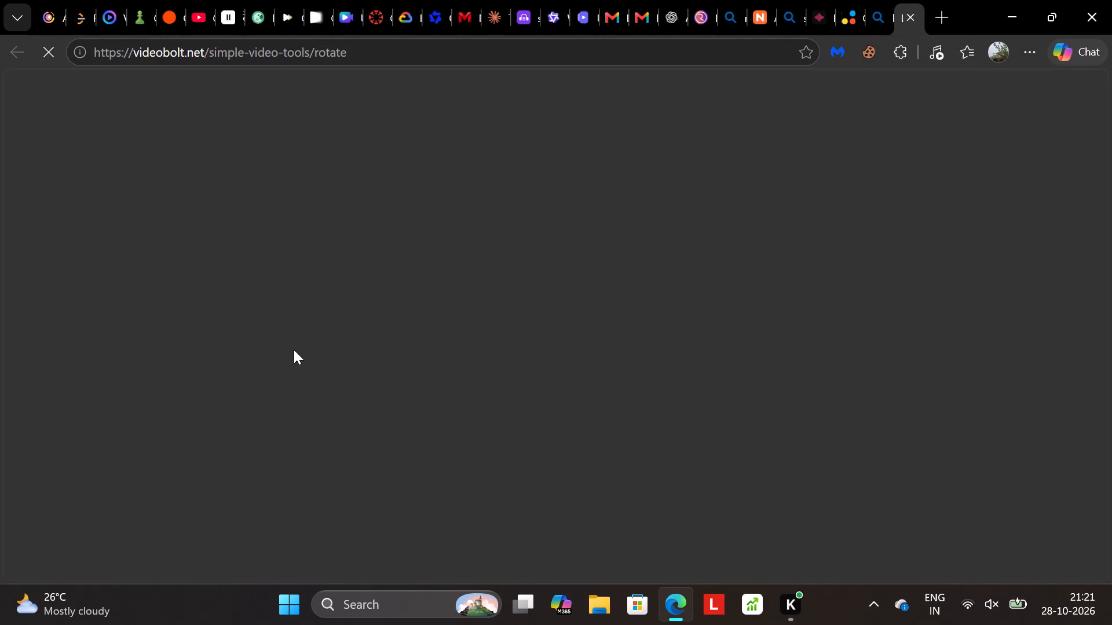
# Upload the Video Project file from the Downloads folder to the video rotator.
pyautogui.click(538, 328)
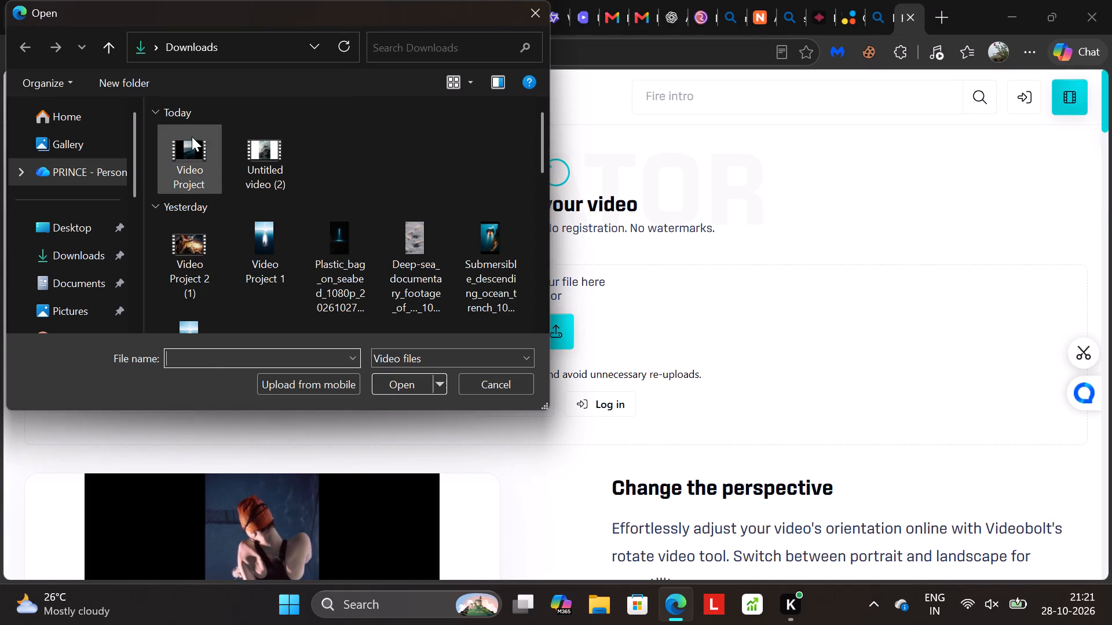
pyautogui.doubleClick(191, 148)
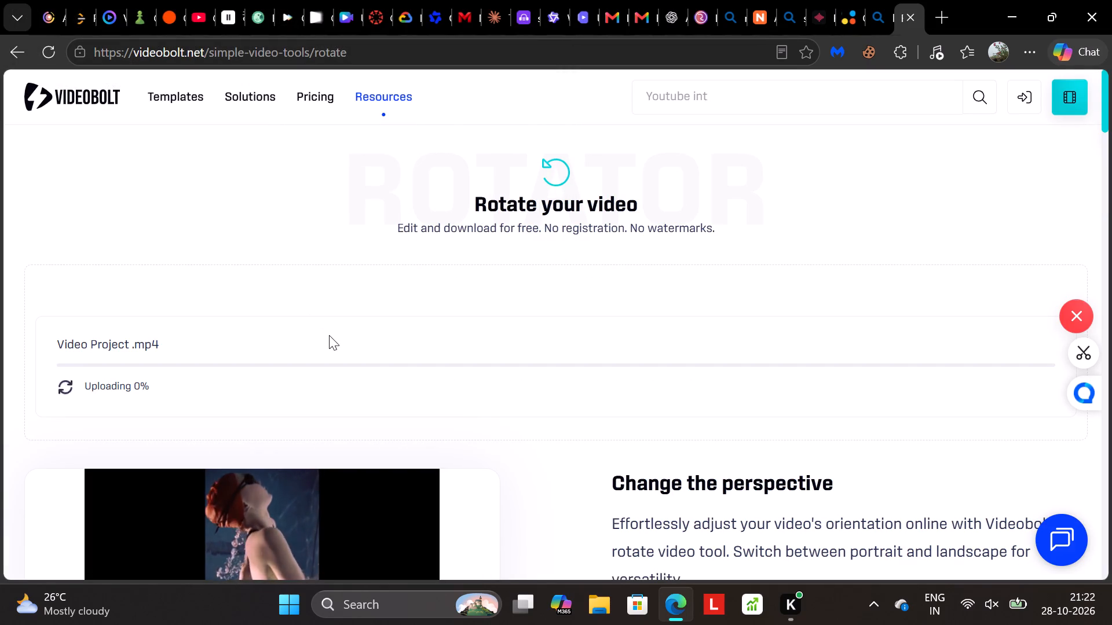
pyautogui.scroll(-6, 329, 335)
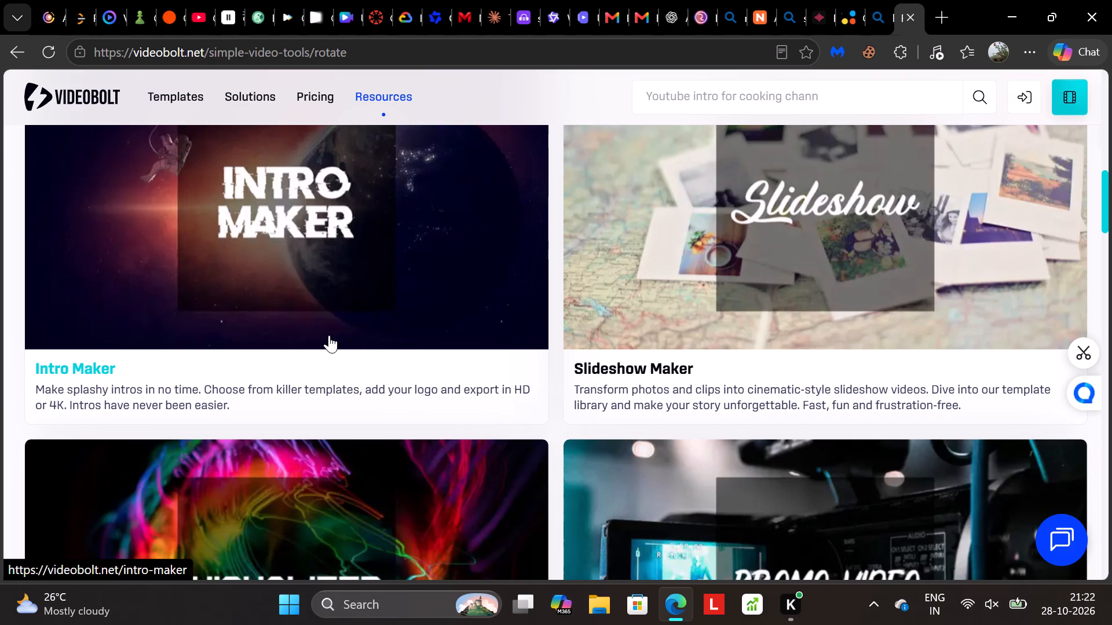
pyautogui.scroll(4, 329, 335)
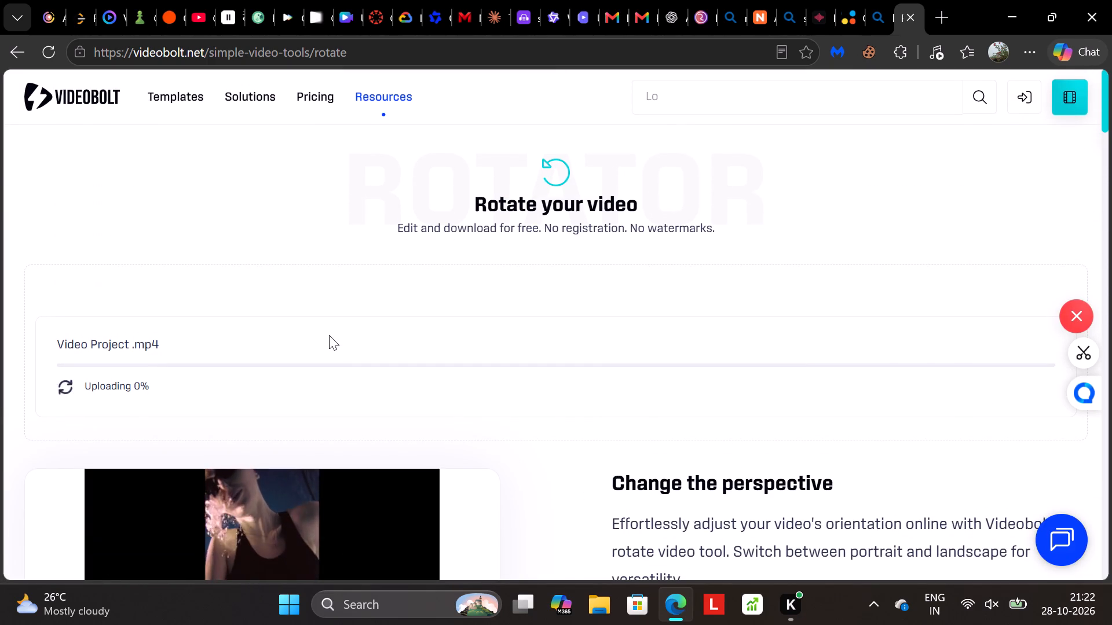
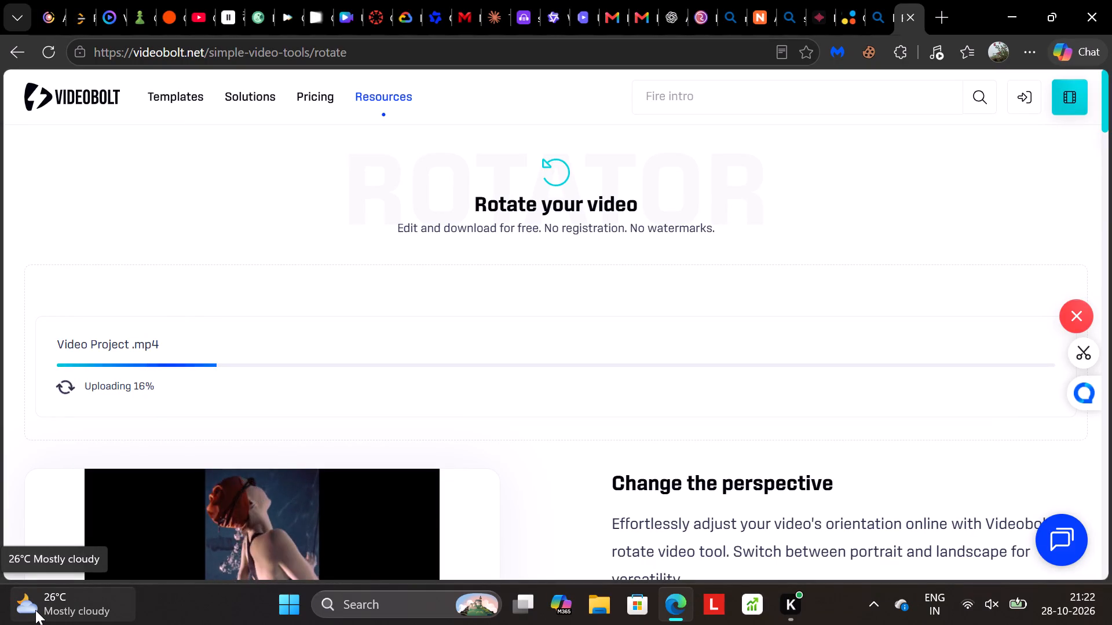
# Open the full weather forecast from the weather widget while the video upload runs.
pyautogui.click(35, 610)
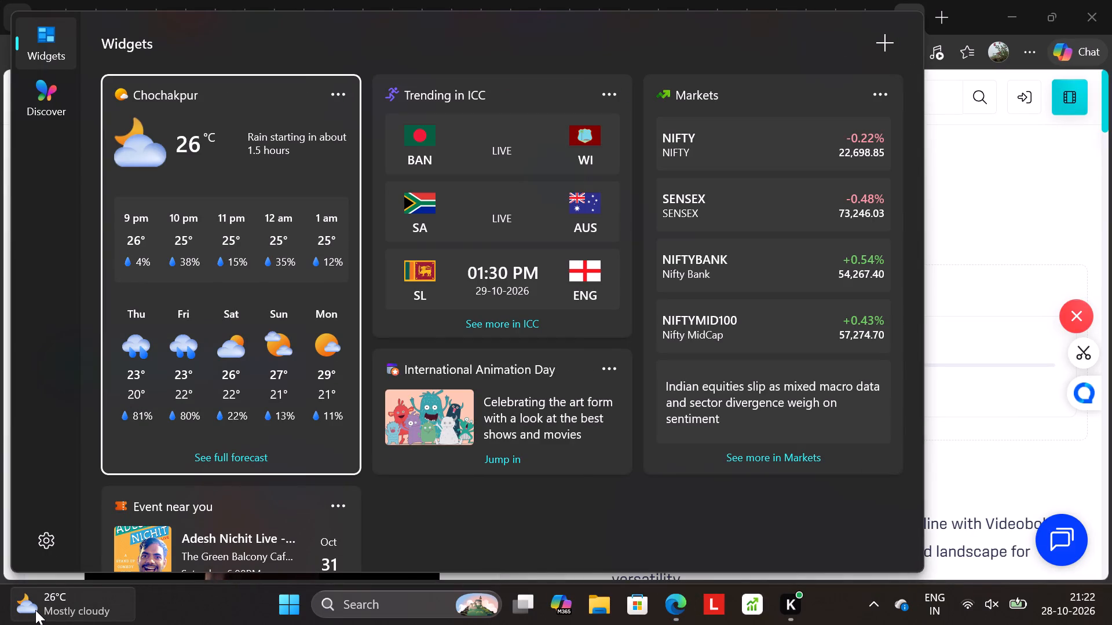
pyautogui.click(336, 90)
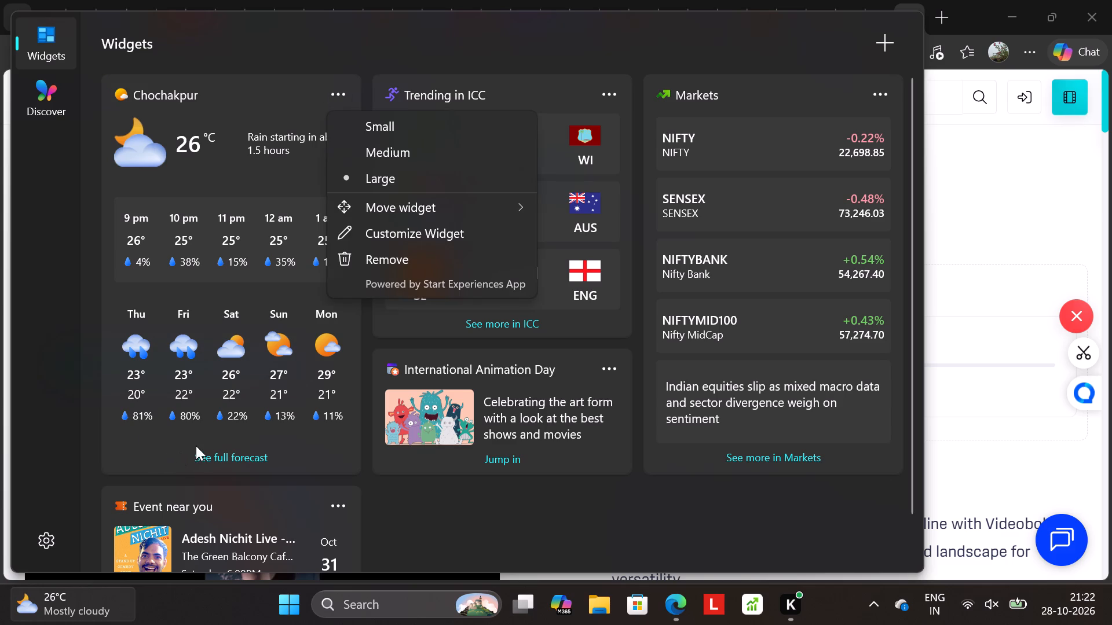
pyautogui.click(210, 458)
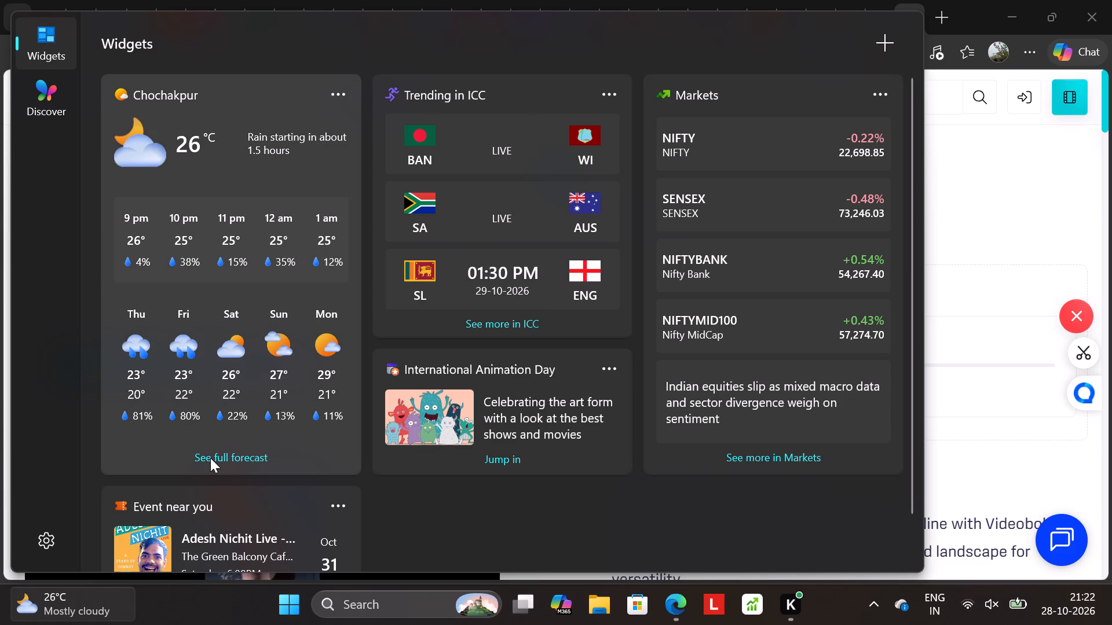
pyautogui.click(229, 448)
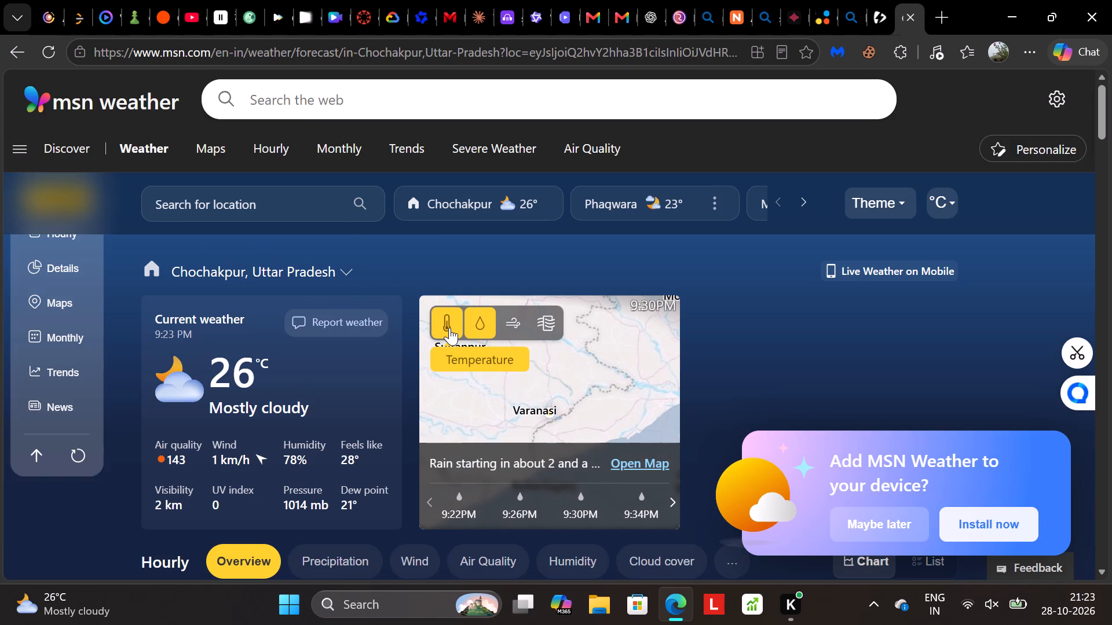
pyautogui.click(339, 264)
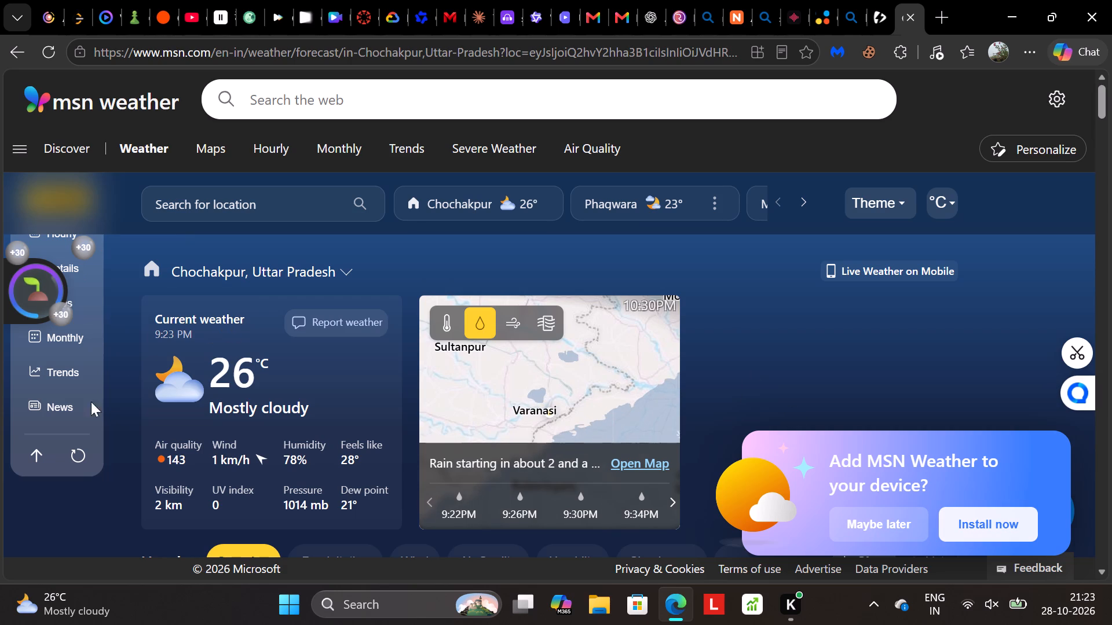
# Examine the E-tree tasks, certificates and global ranking, dismiss the E-tree changes notice, and close the panel.
pyautogui.moveTo(18, 297); pyautogui.dragTo(105, 234)
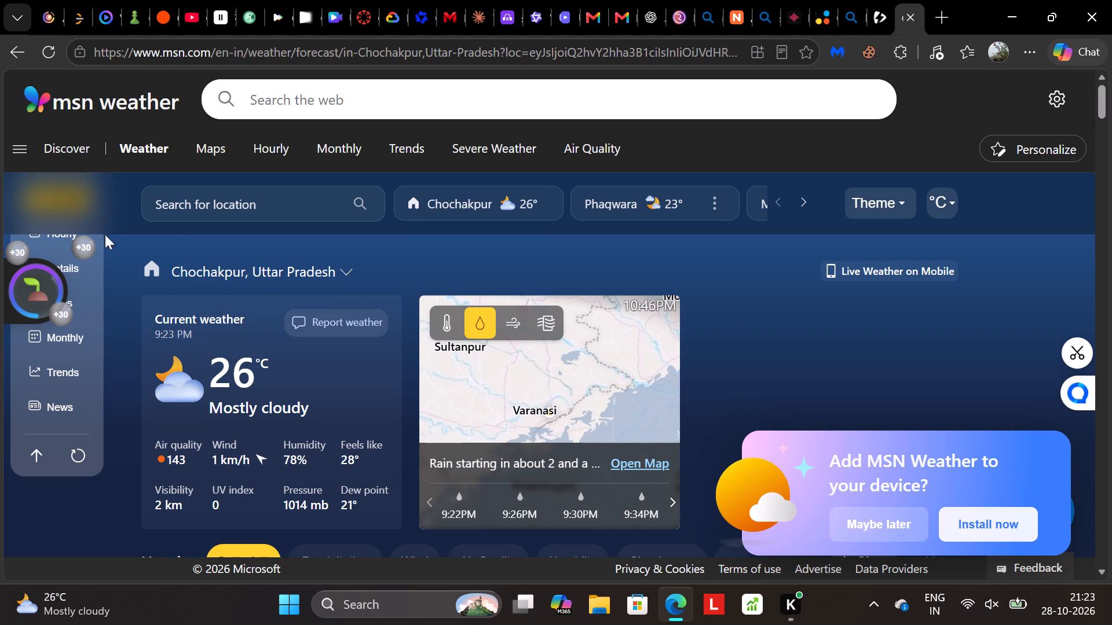
pyautogui.moveTo(105, 234); pyautogui.dragTo(27, 285)
pyautogui.click(27, 285)
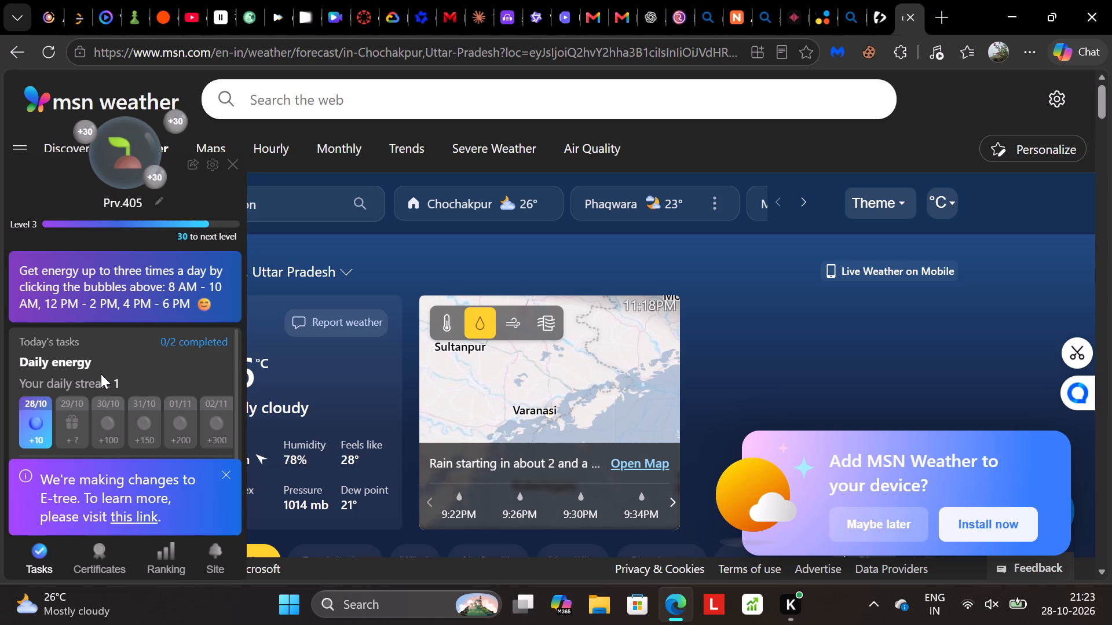
pyautogui.scroll(-5, 101, 374)
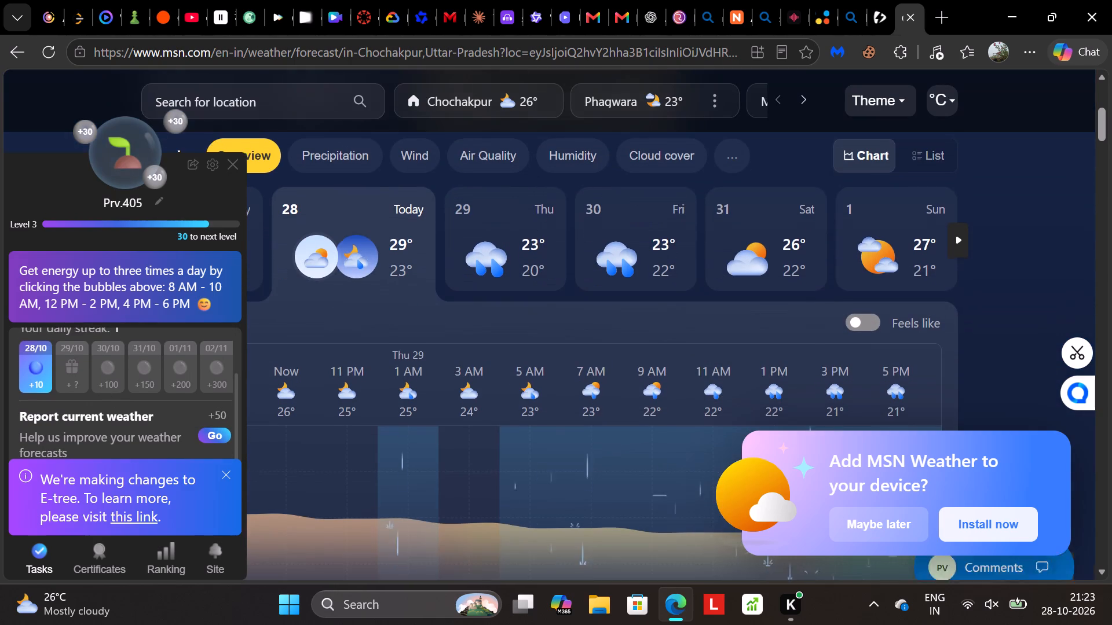
pyautogui.click(112, 551)
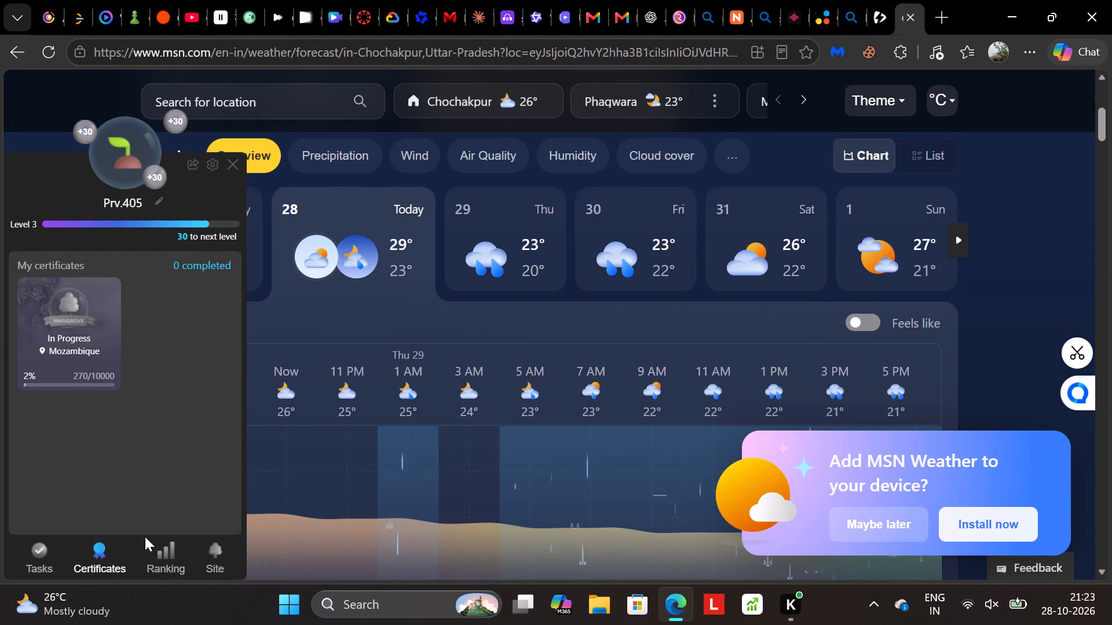
pyautogui.click(170, 556)
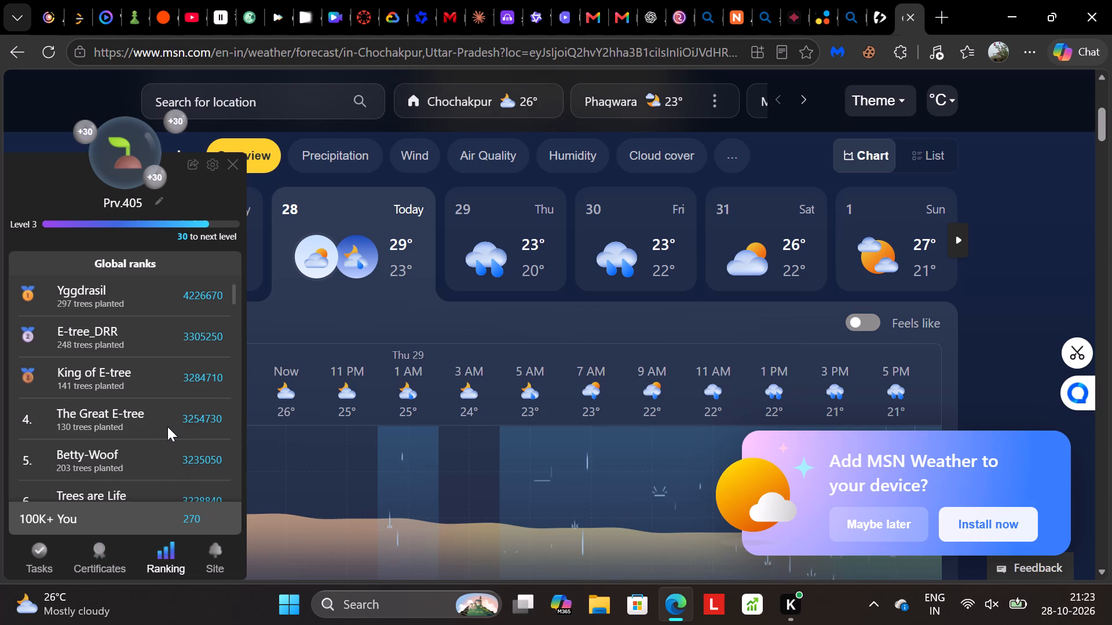
pyautogui.scroll(1, 167, 427)
pyautogui.scroll(-6, 167, 427)
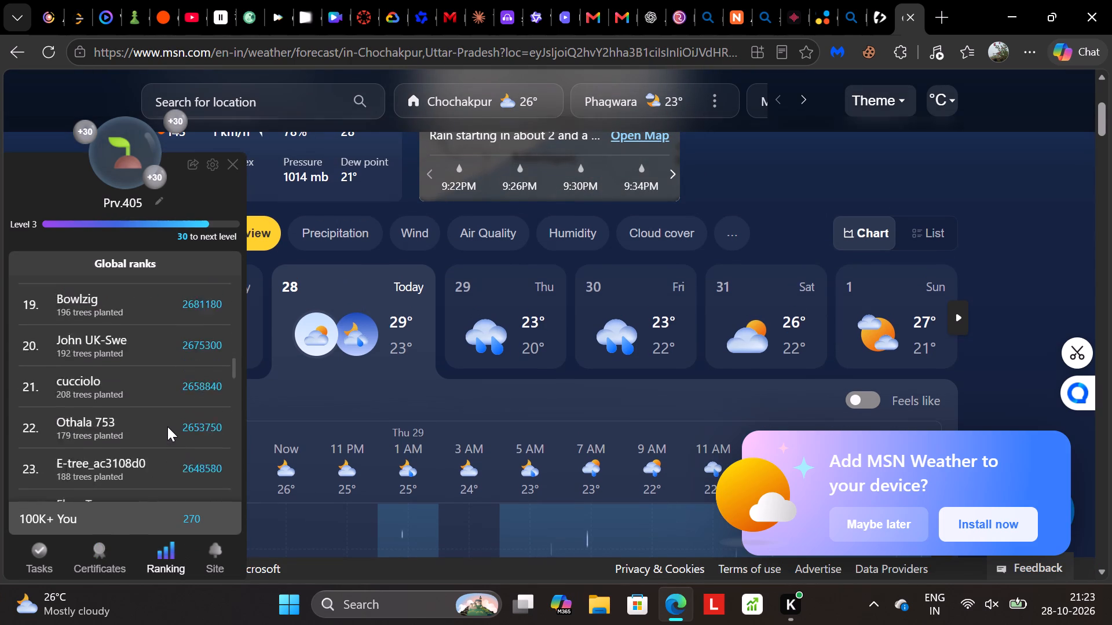
pyautogui.scroll(-8, 167, 427)
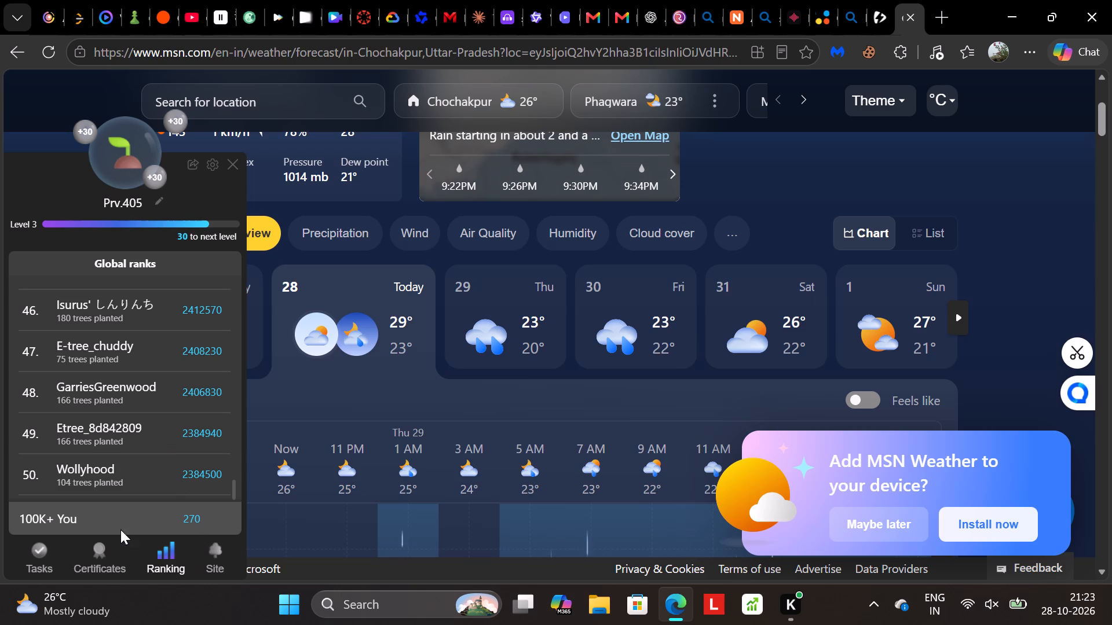
pyautogui.click(32, 553)
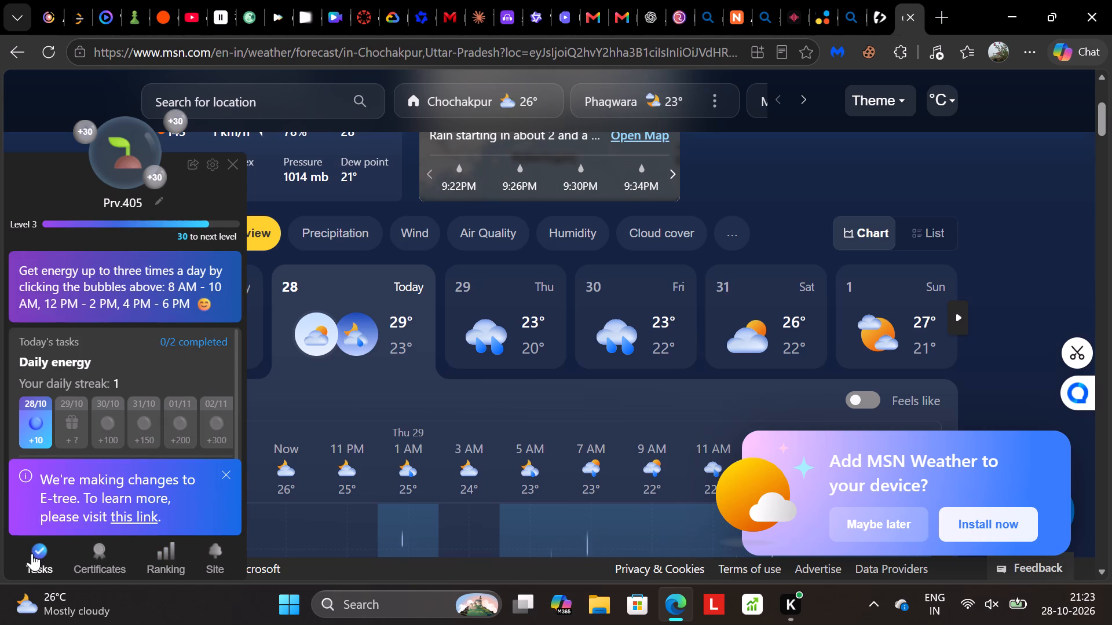
pyautogui.click(40, 424)
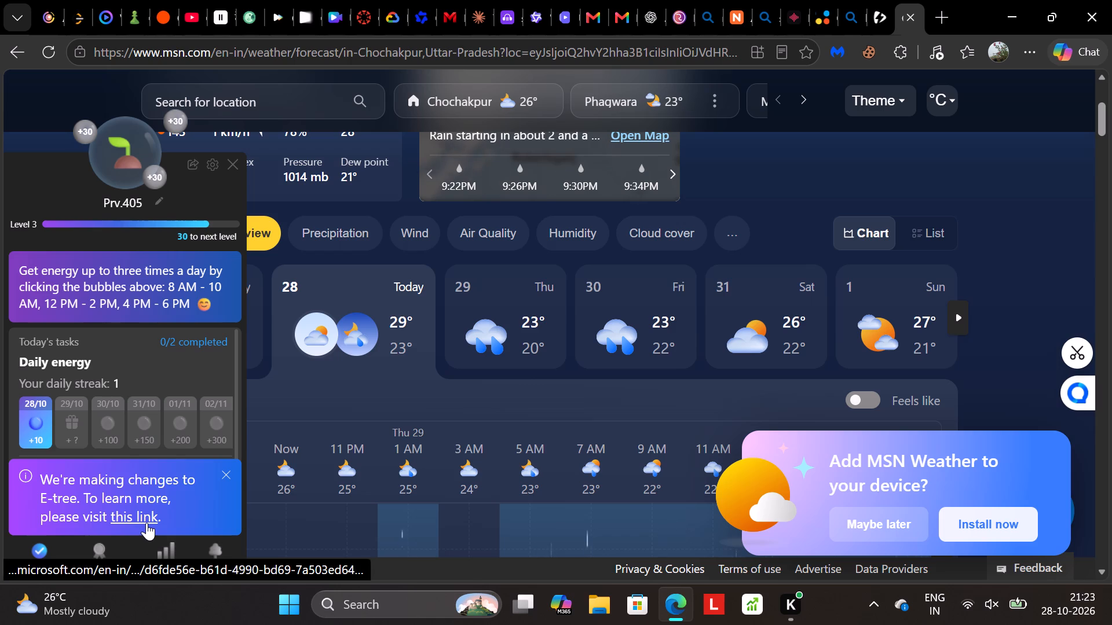
pyautogui.click(228, 477)
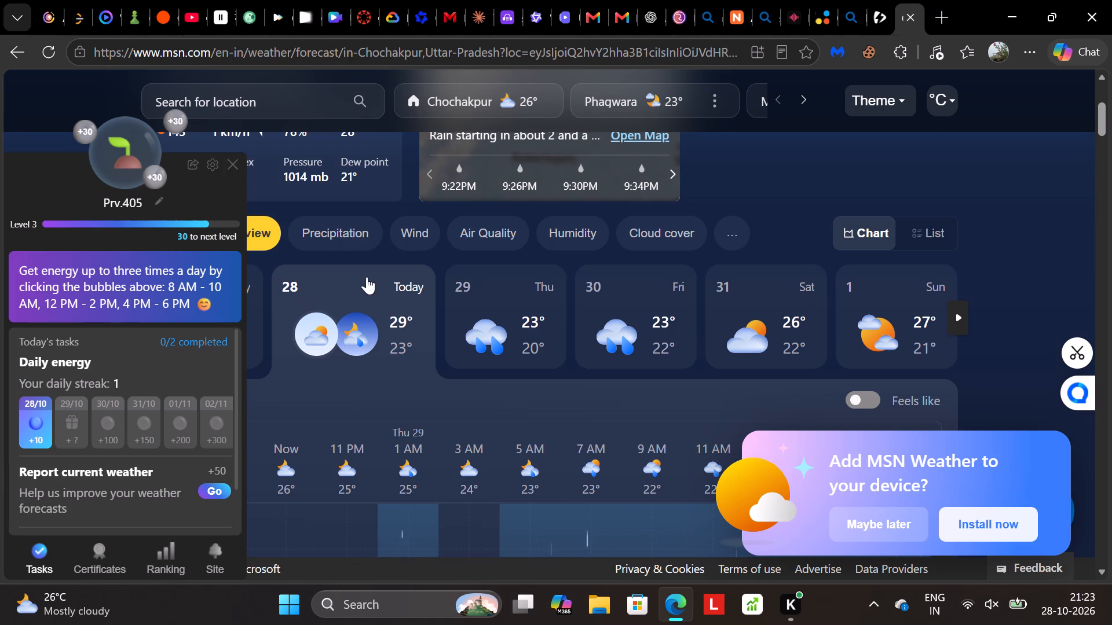
pyautogui.click(342, 255)
# Switch the weather forecast to the saved location Phagwara, Punjab.
pyautogui.scroll(1, 359, 296)
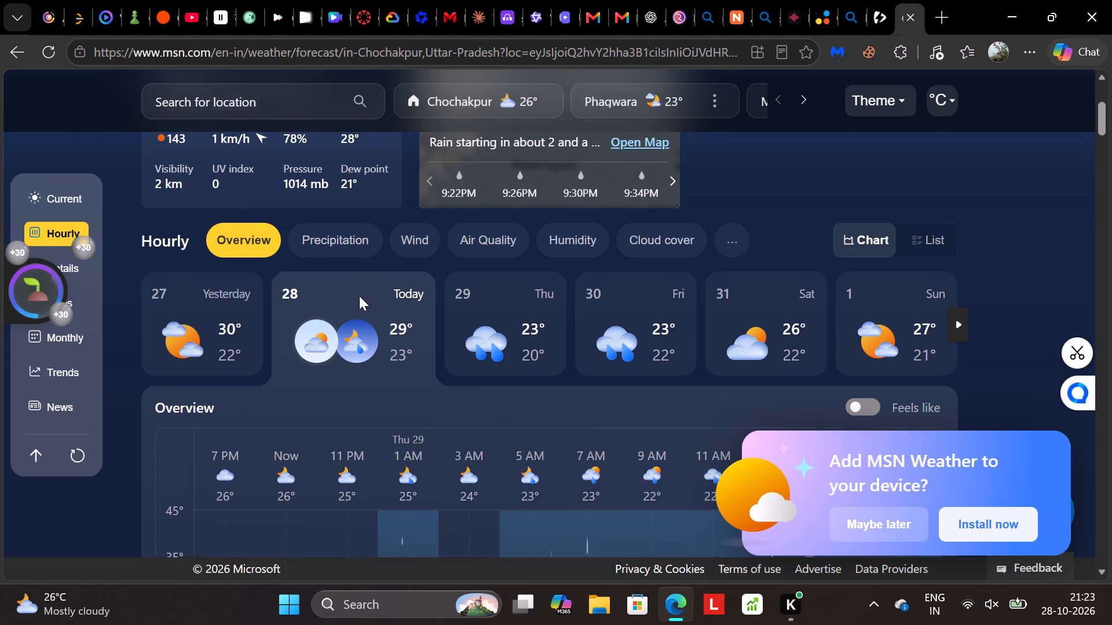
pyautogui.scroll(2, 359, 296)
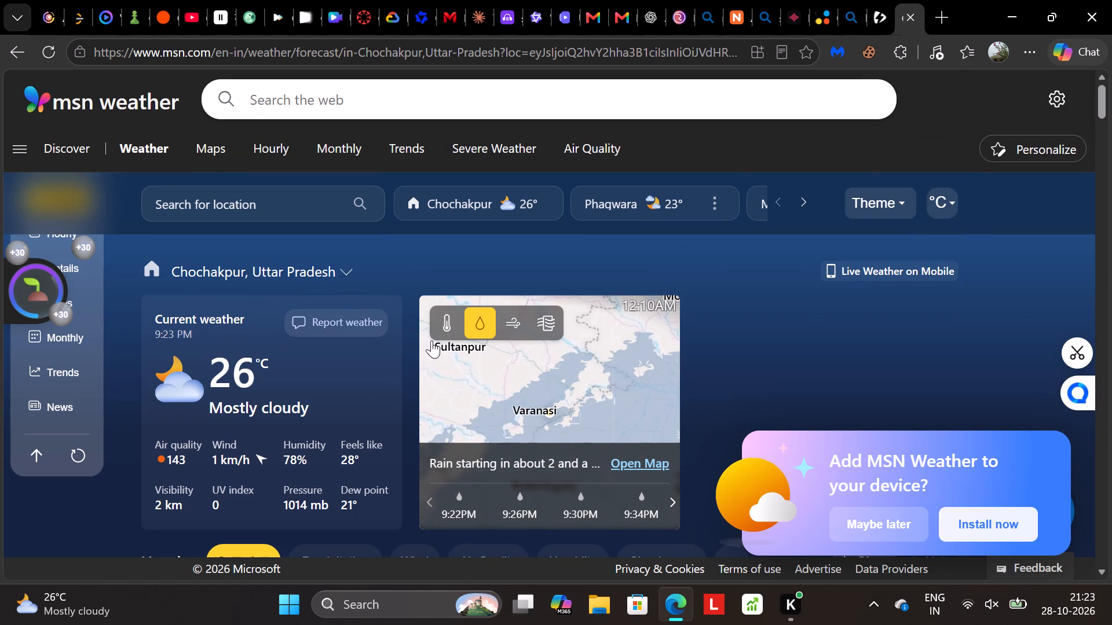
pyautogui.click(345, 274)
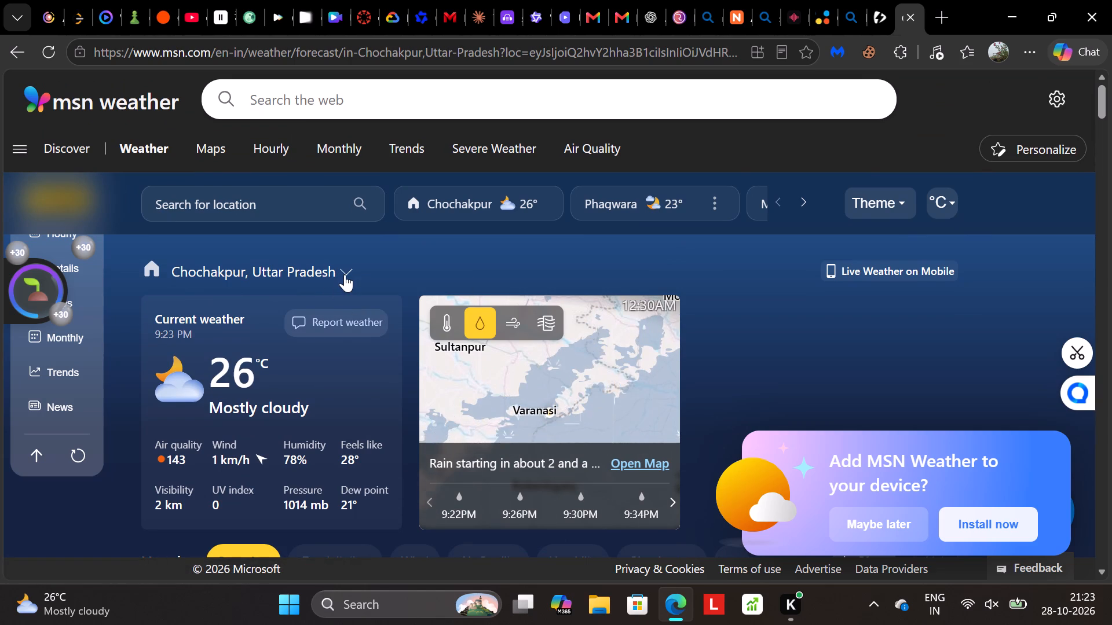
pyautogui.click(319, 273)
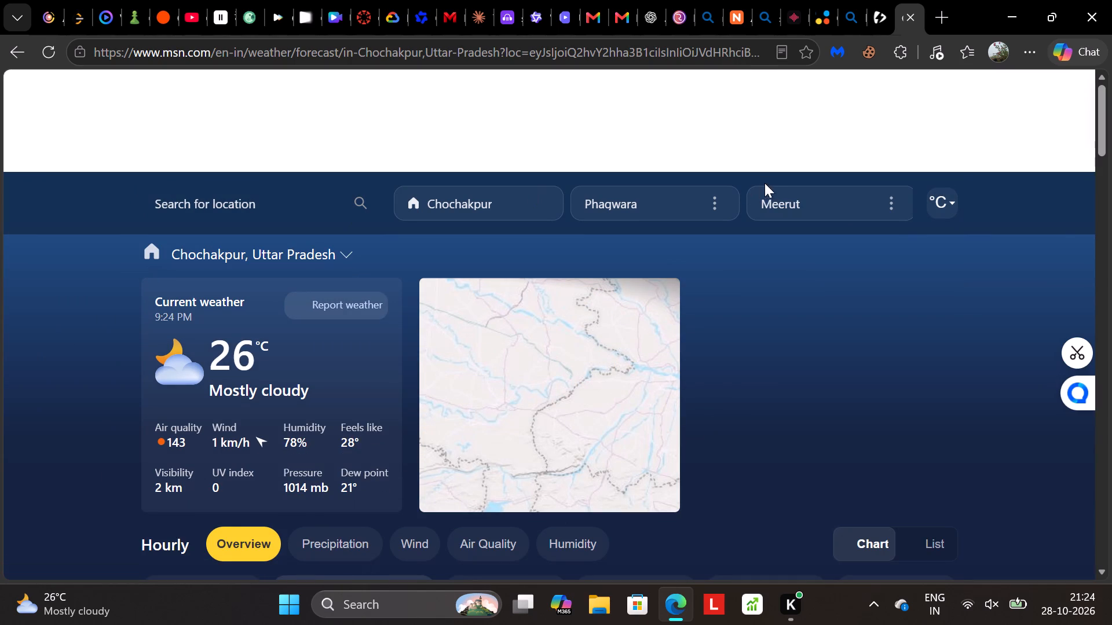
pyautogui.click(514, 201)
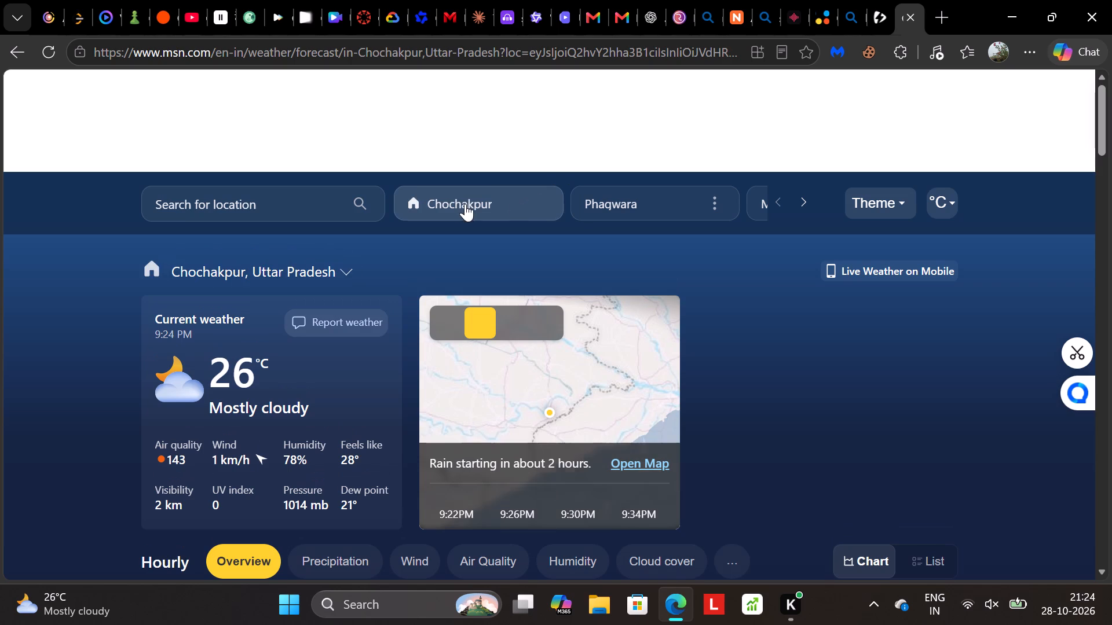
pyautogui.click(458, 205)
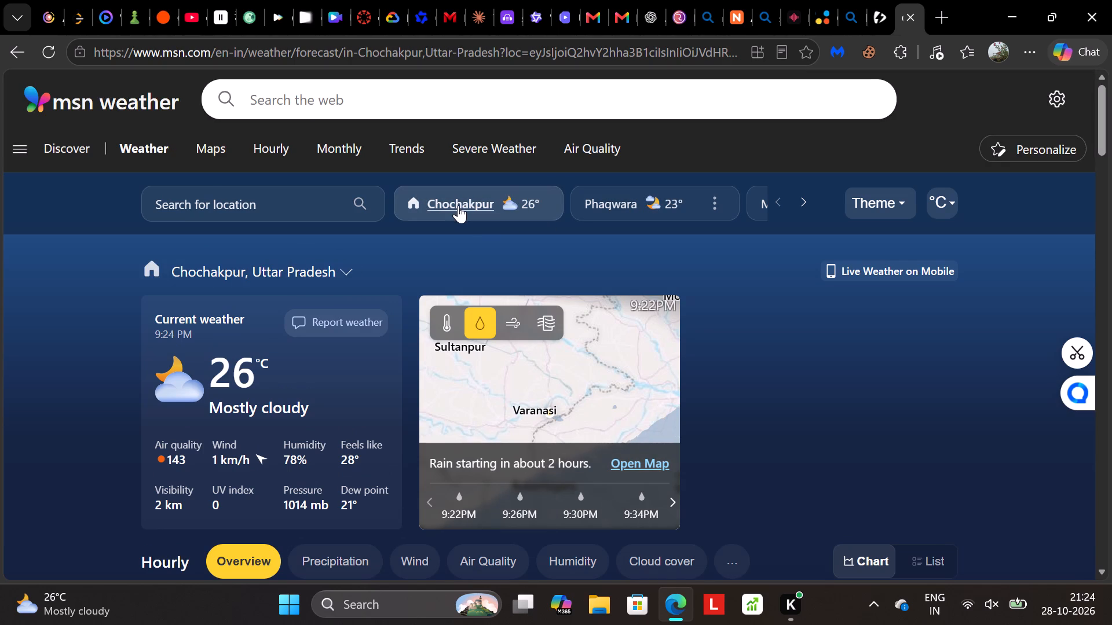
pyautogui.click(618, 198)
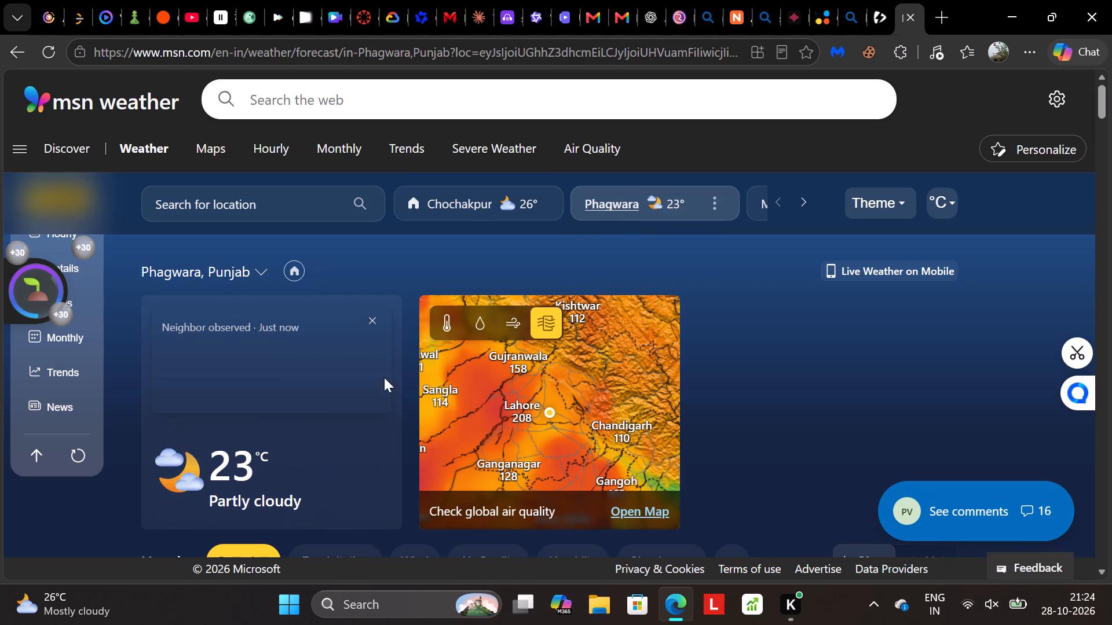
pyautogui.click(240, 389)
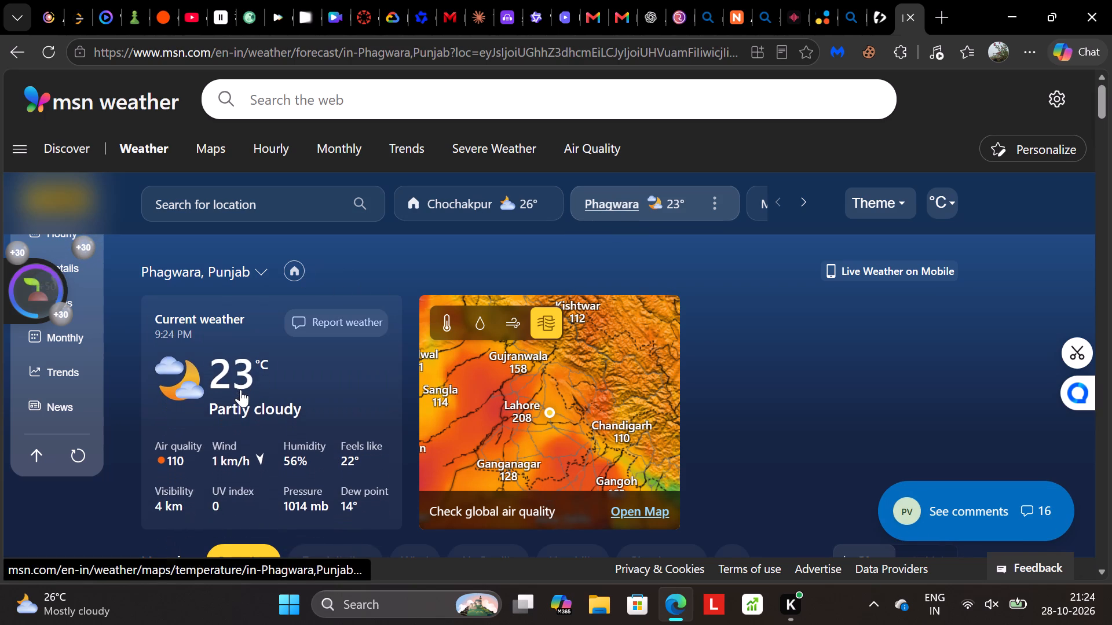
# Continue past the E-tree level-up card to today's tasks and close the panel.
pyautogui.scroll(-1, 240, 389)
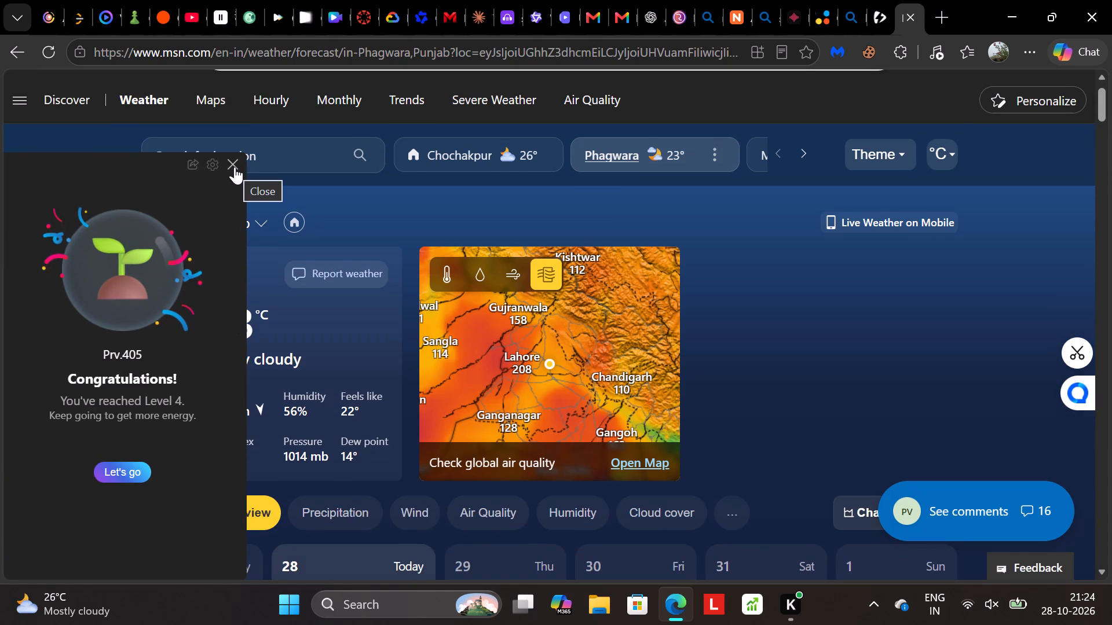
pyautogui.click(138, 467)
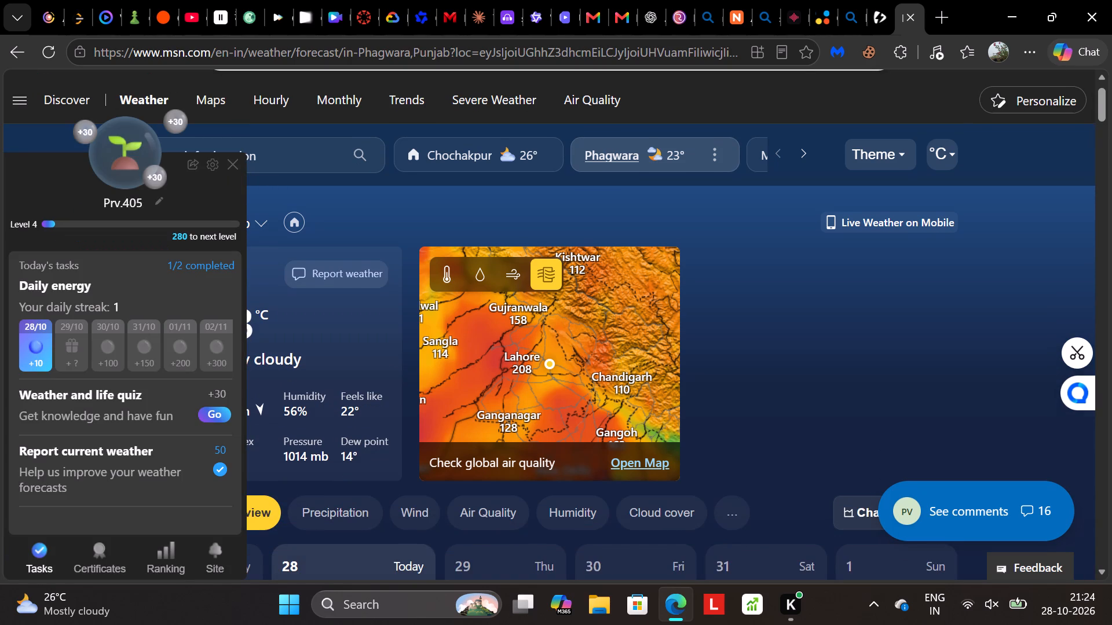
pyautogui.scroll(-2, 92, 384)
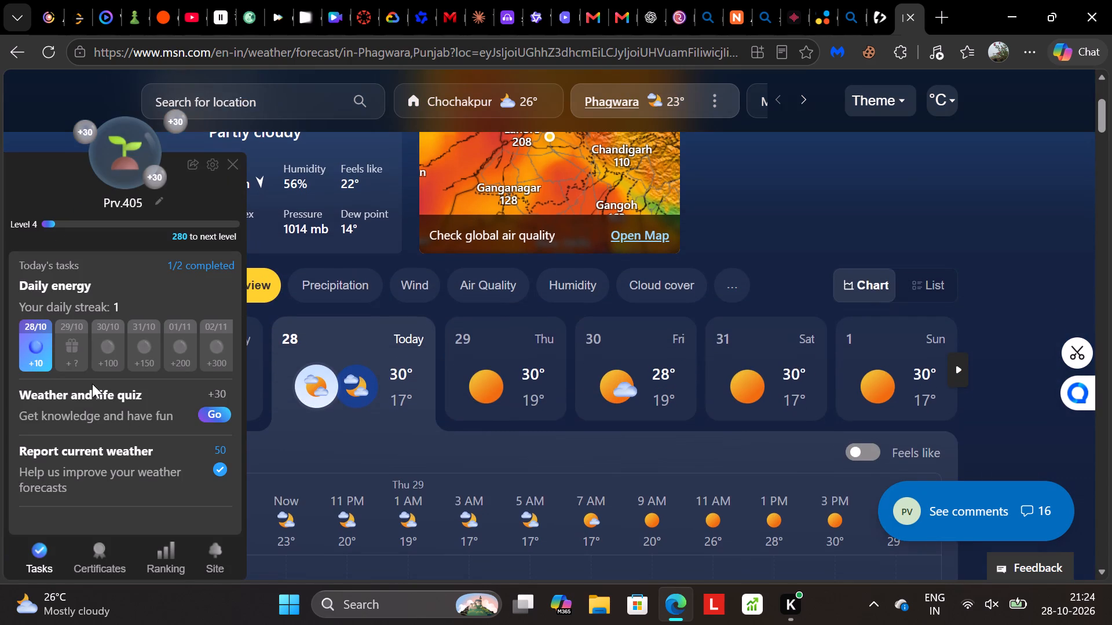
pyautogui.click(226, 170)
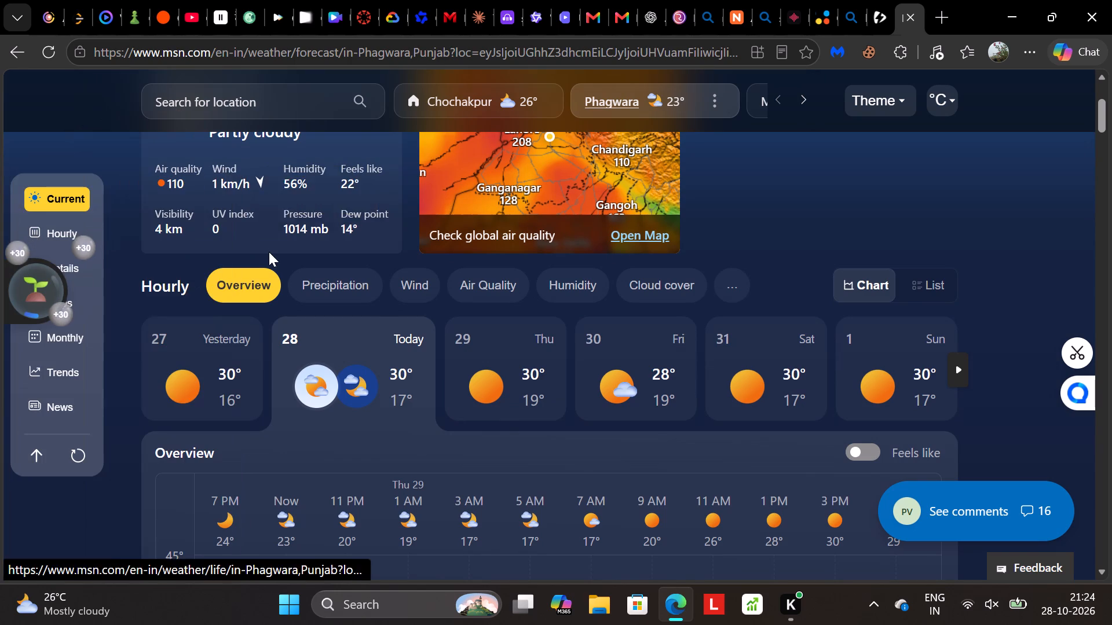
# Examine Phagwara's current conditions, hourly forecast and weather details such as temperature, cloud cover, precipitation and wind.
pyautogui.scroll(3, 269, 252)
pyautogui.scroll(-1, 269, 252)
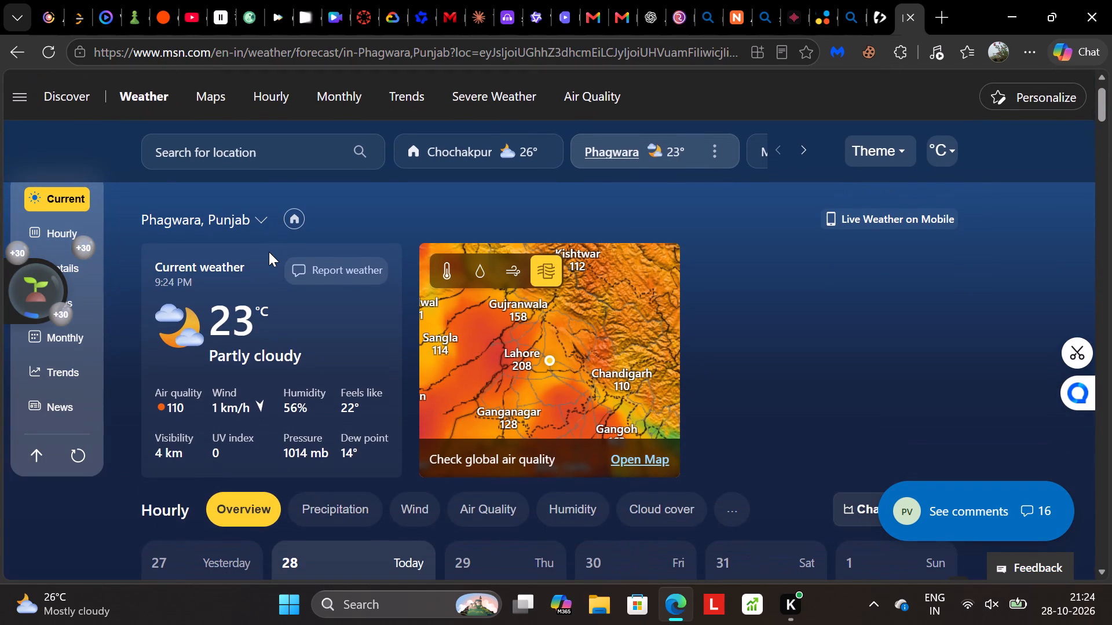
pyautogui.scroll(-2, 269, 252)
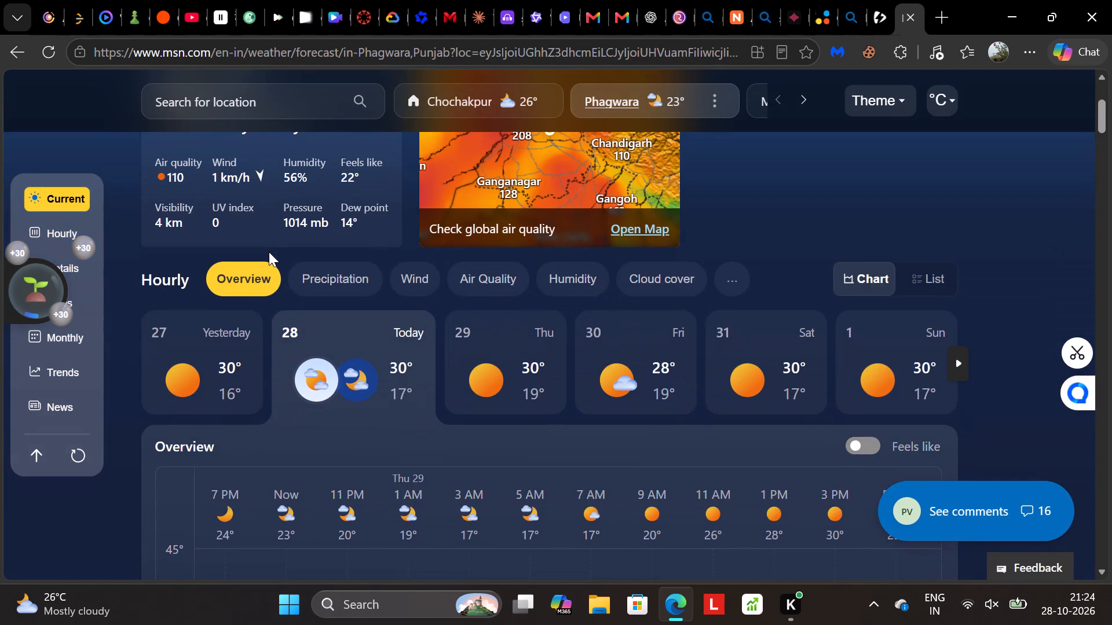
pyautogui.scroll(-5, 269, 252)
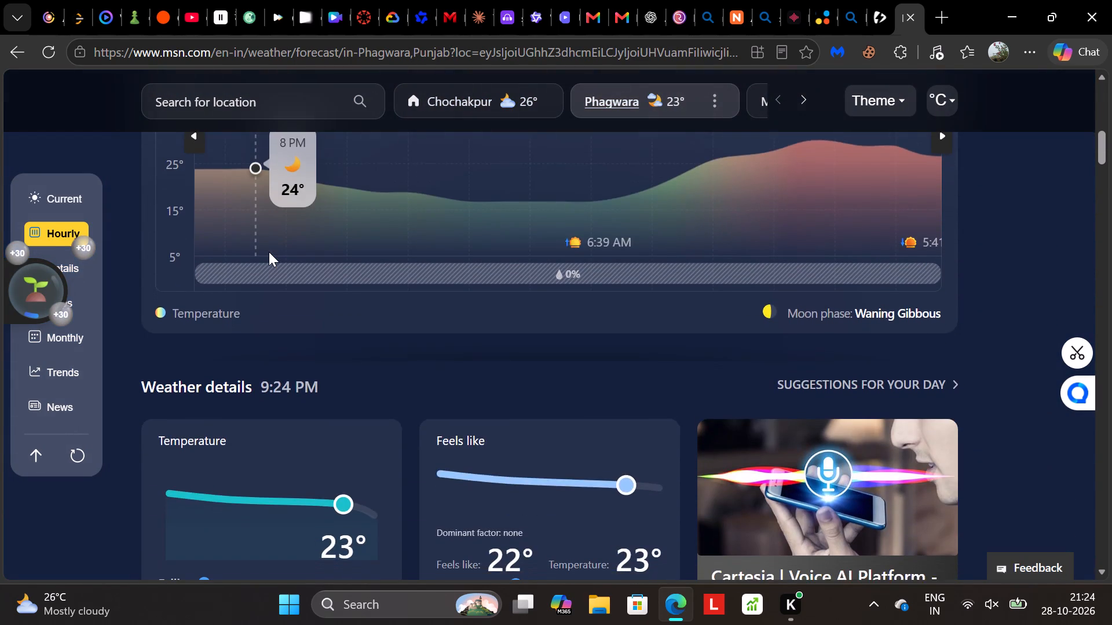
pyautogui.scroll(-2, 269, 252)
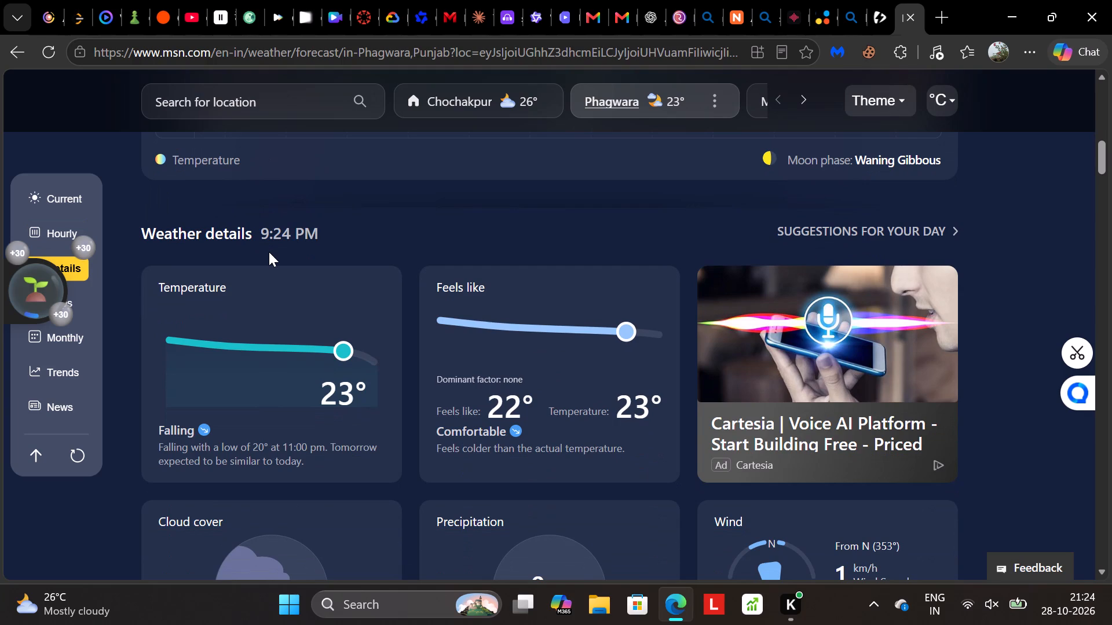
pyautogui.scroll(-1, 269, 252)
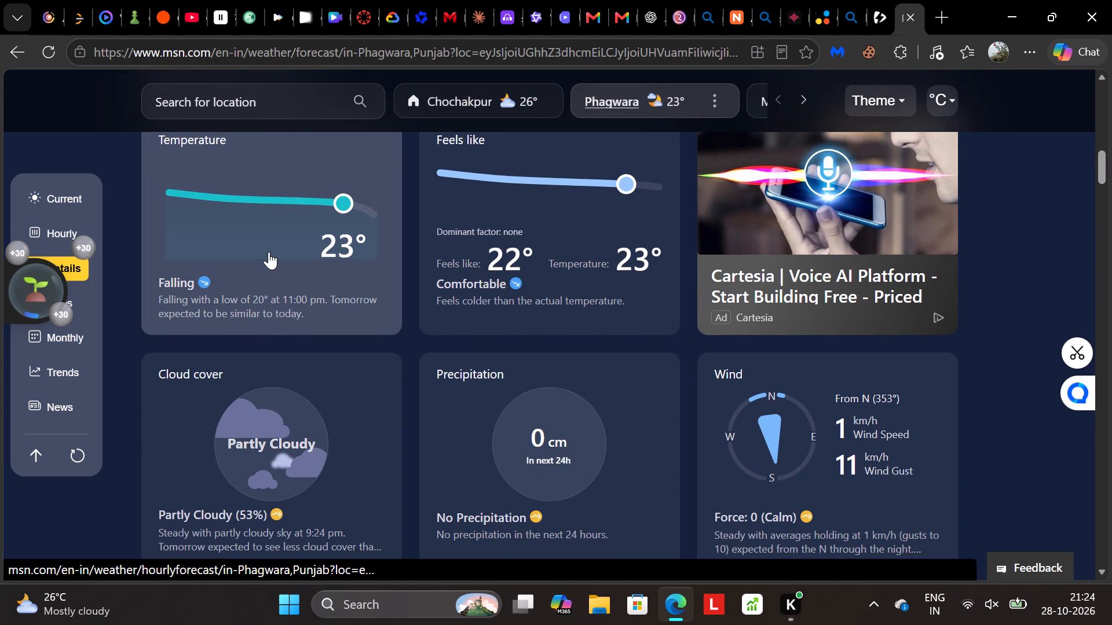
pyautogui.scroll(-1, 269, 252)
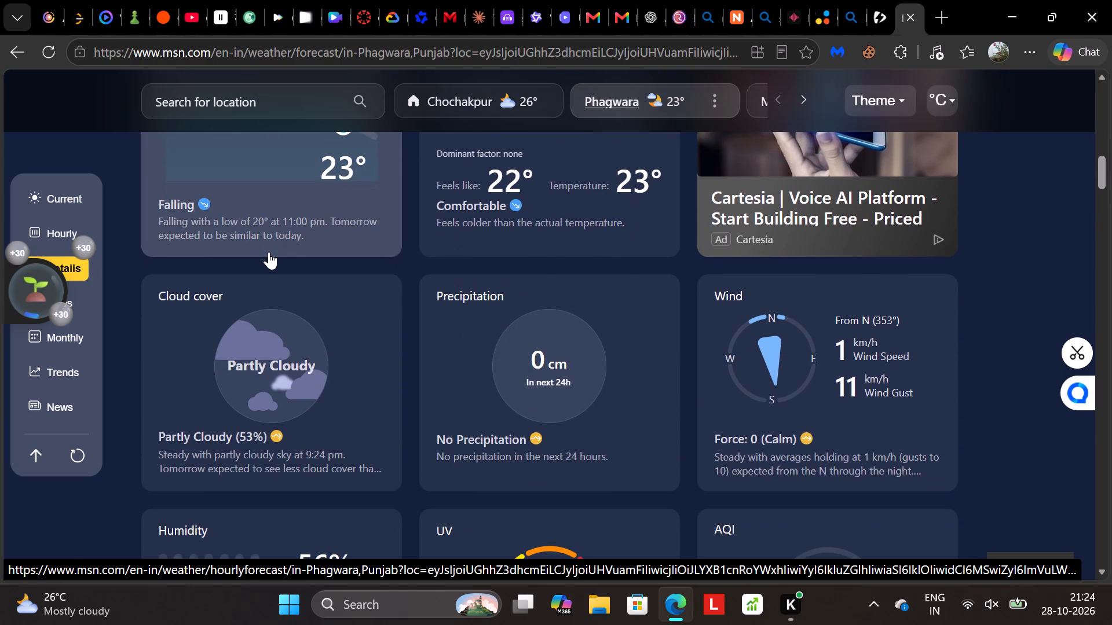
pyautogui.scroll(1, 269, 252)
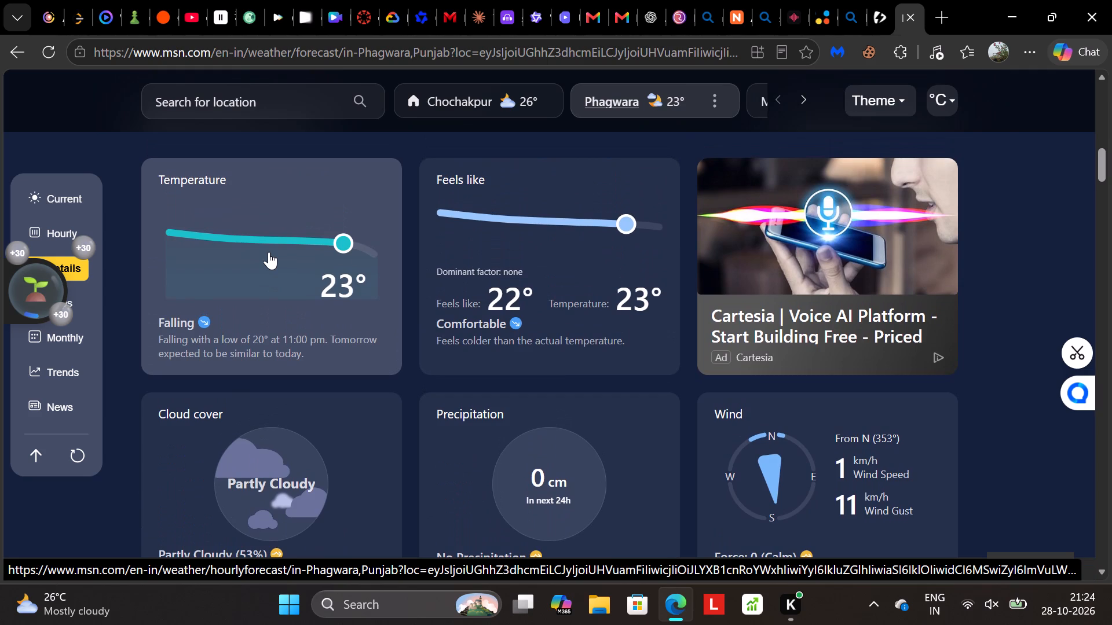
pyautogui.scroll(-2, 269, 252)
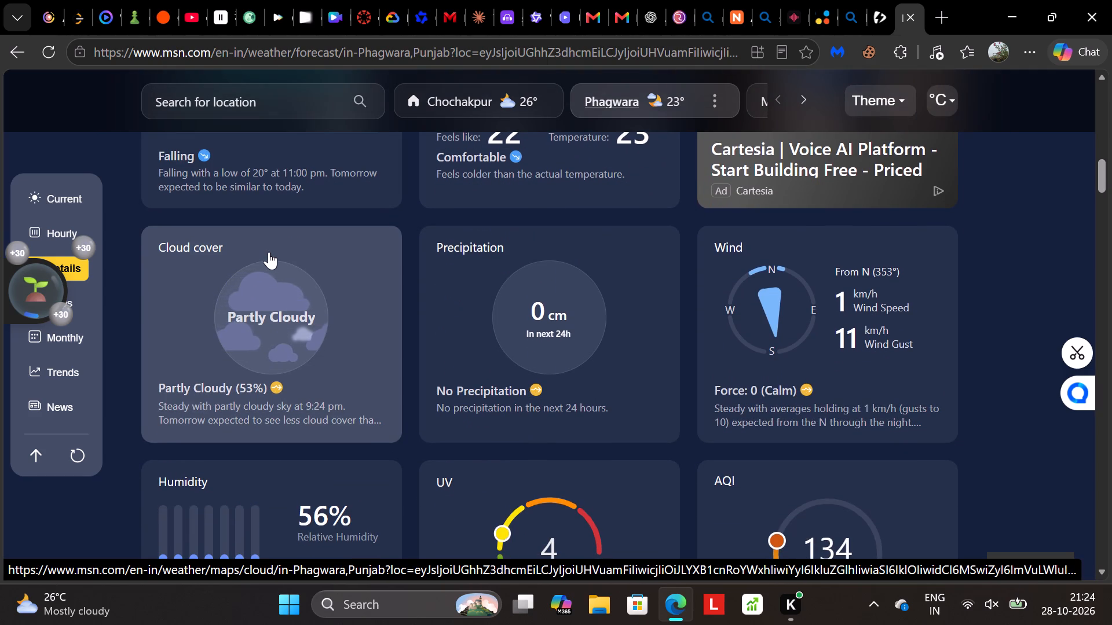
# Examine Phagwara's humidity, UV, AQI, visibility, pressure, sun and moon details down to the weather maps, and close the forecast page.
pyautogui.scroll(-2, 269, 252)
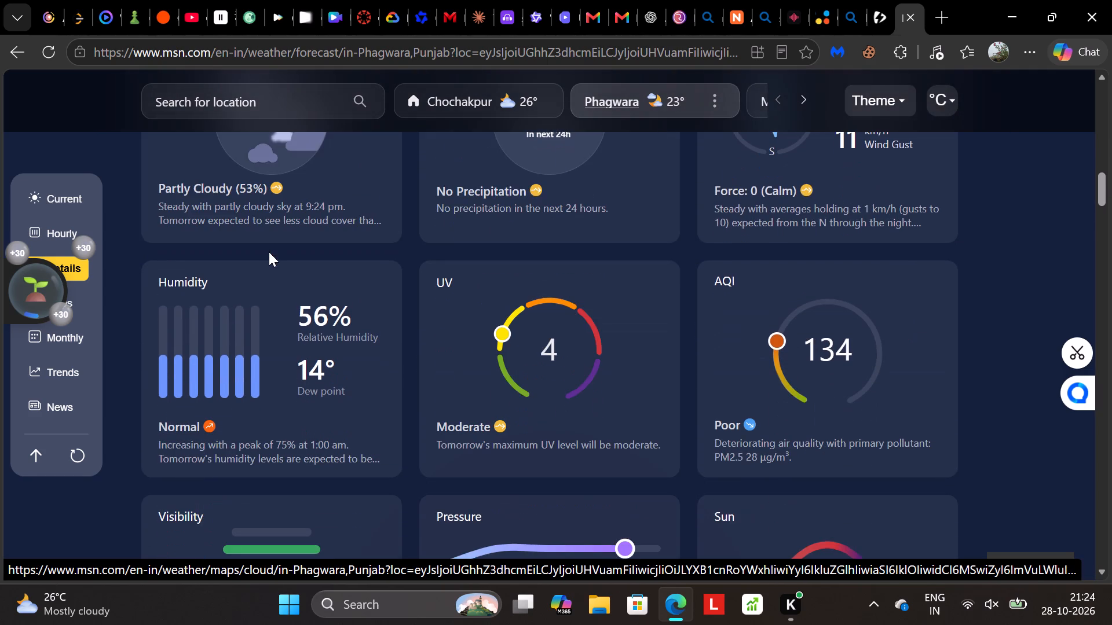
pyautogui.scroll(-2, 269, 252)
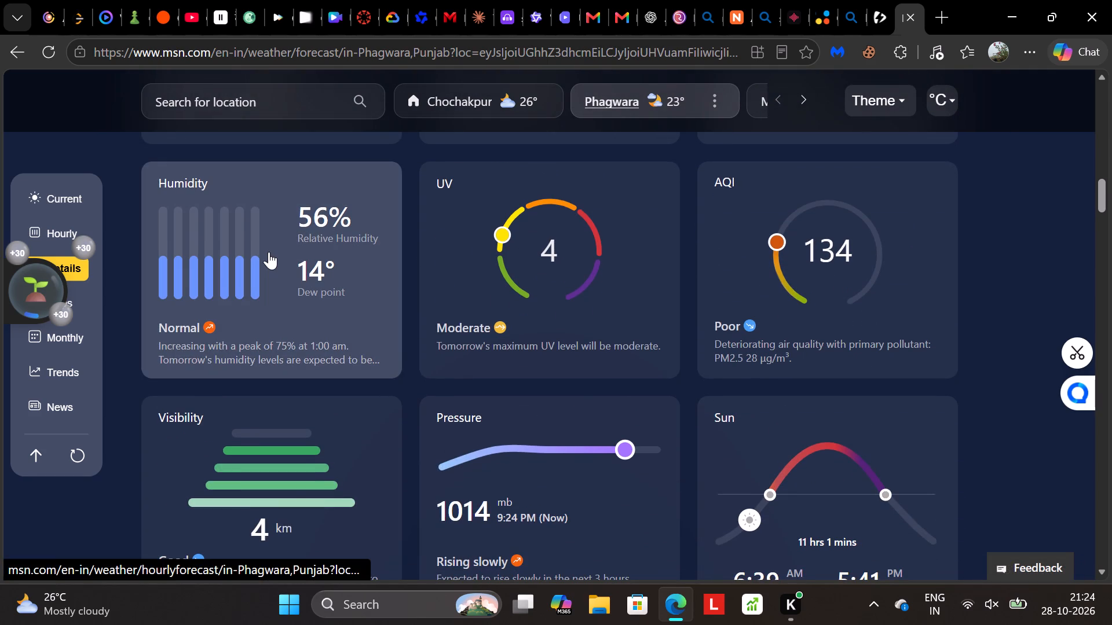
pyautogui.scroll(-1, 269, 252)
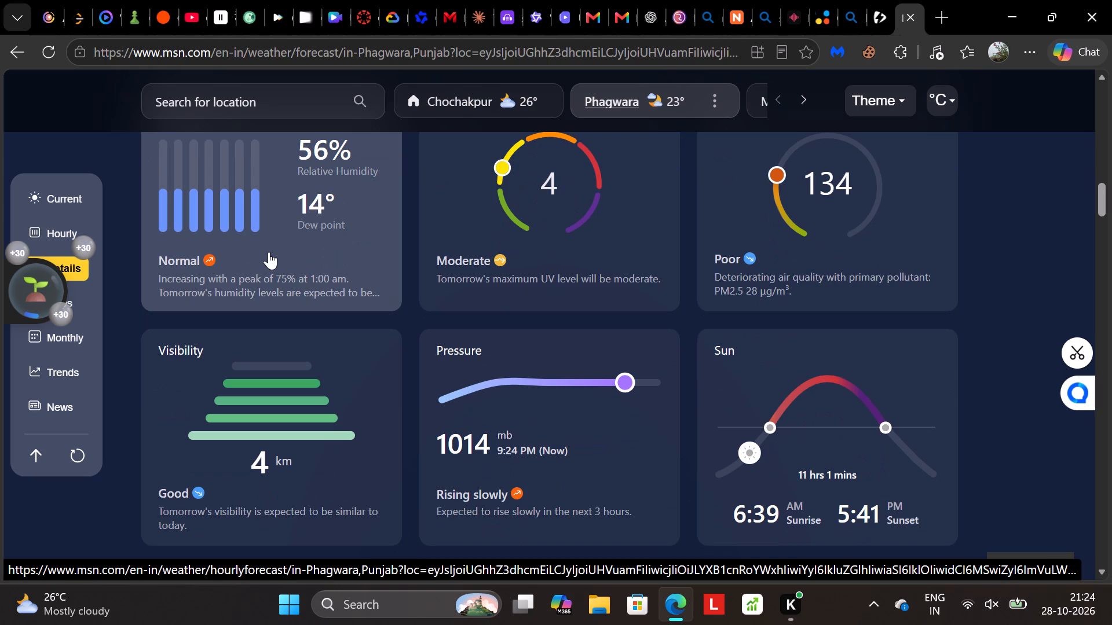
pyautogui.scroll(-1, 269, 252)
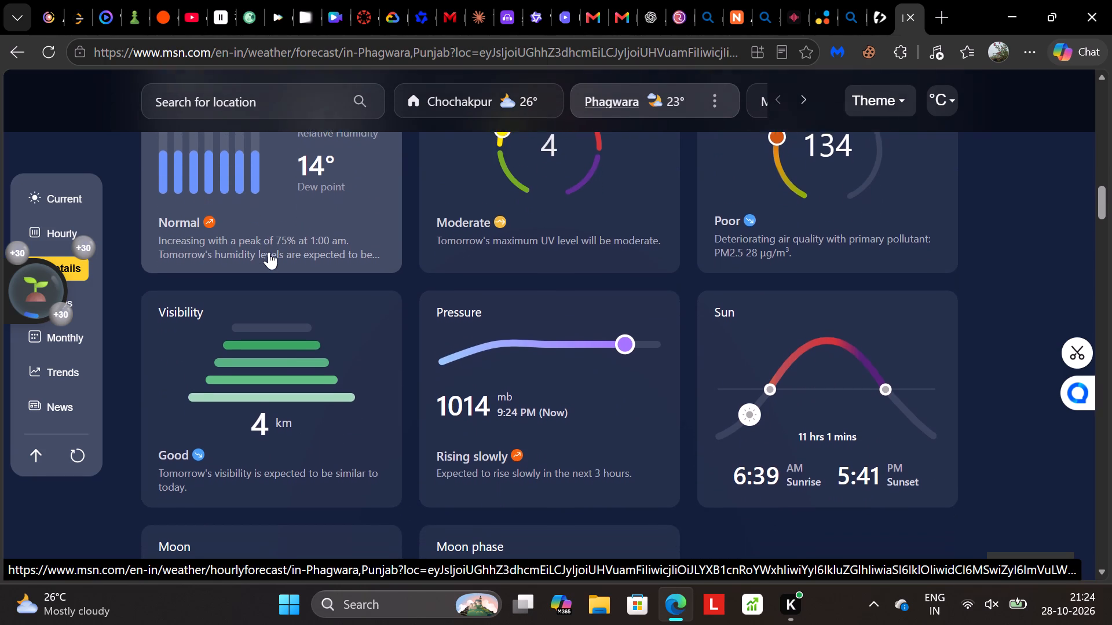
pyautogui.scroll(-1, 269, 252)
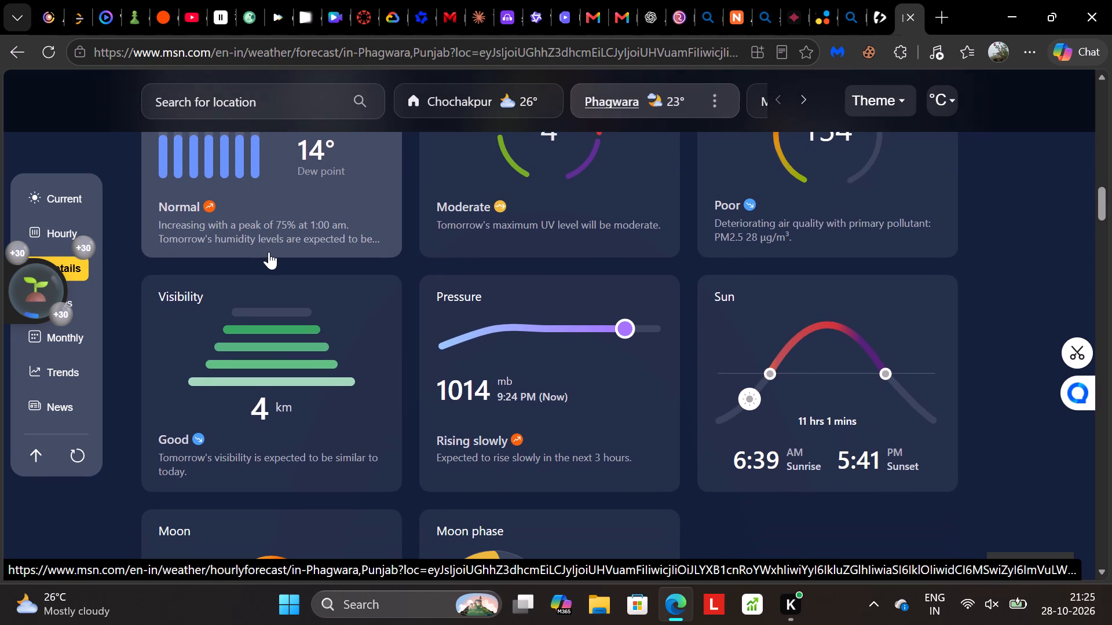
pyautogui.scroll(-1, 269, 252)
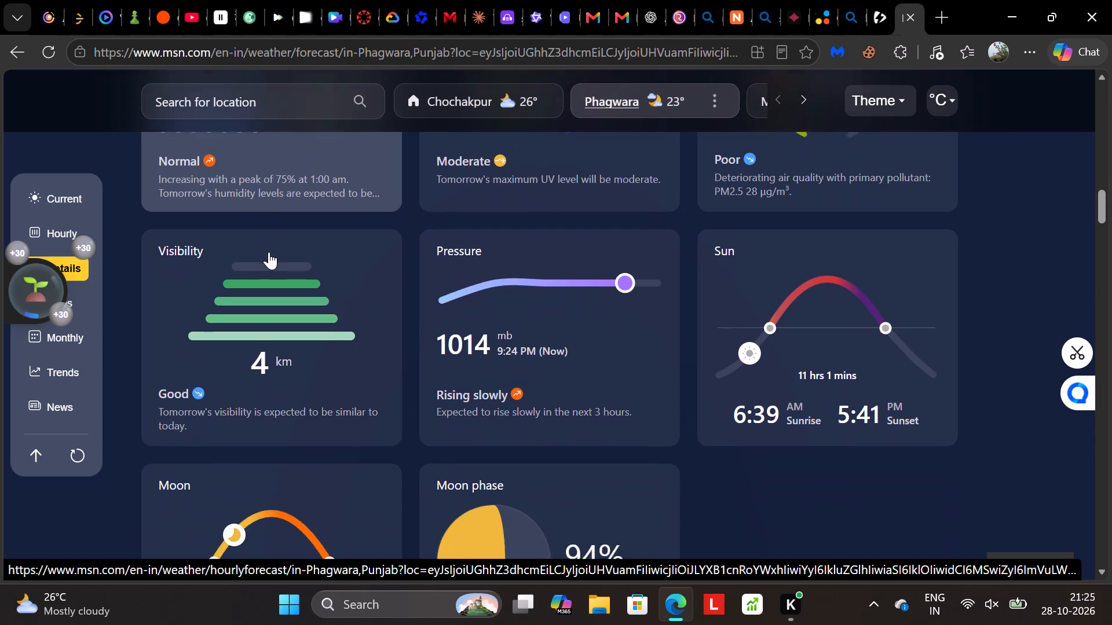
pyautogui.scroll(-4, 269, 252)
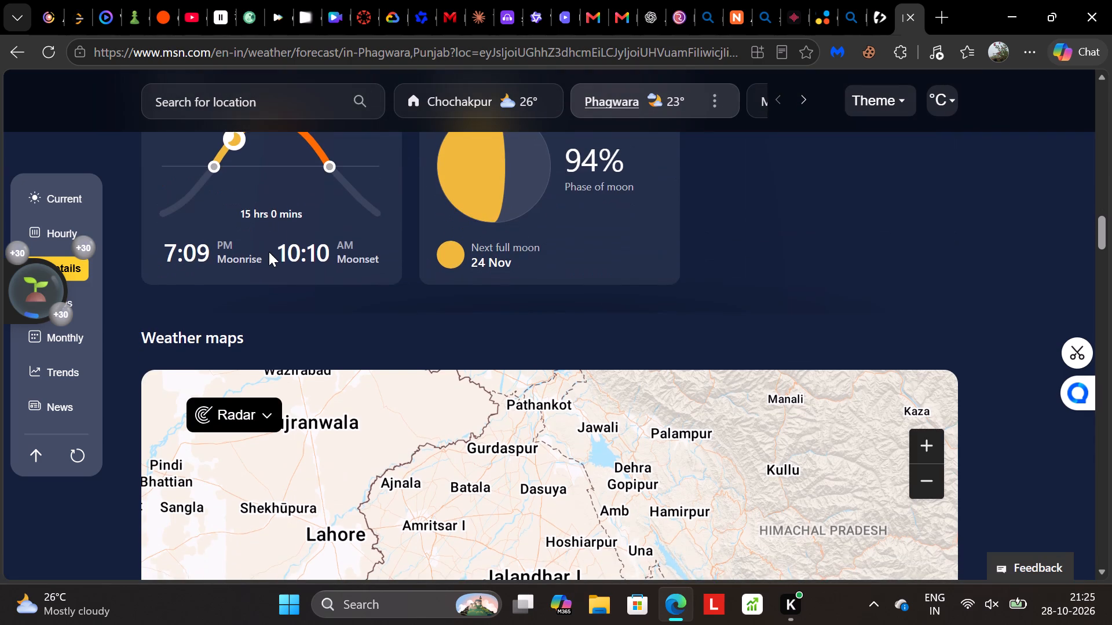
pyautogui.scroll(-1, 269, 252)
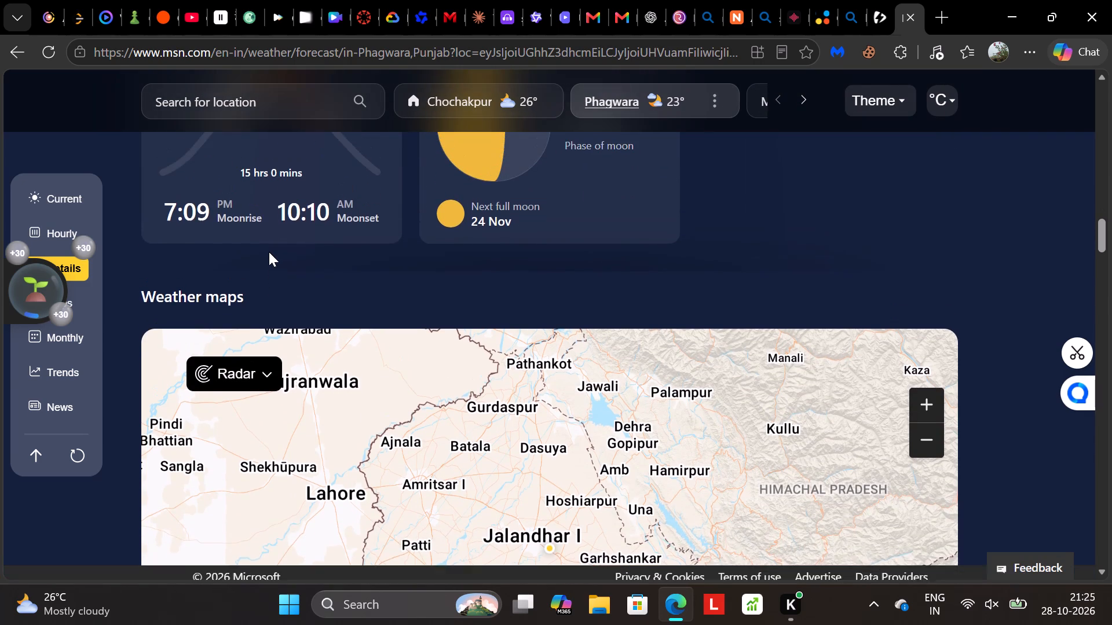
pyautogui.scroll(-1, 269, 252)
pyautogui.scroll(1, 269, 252)
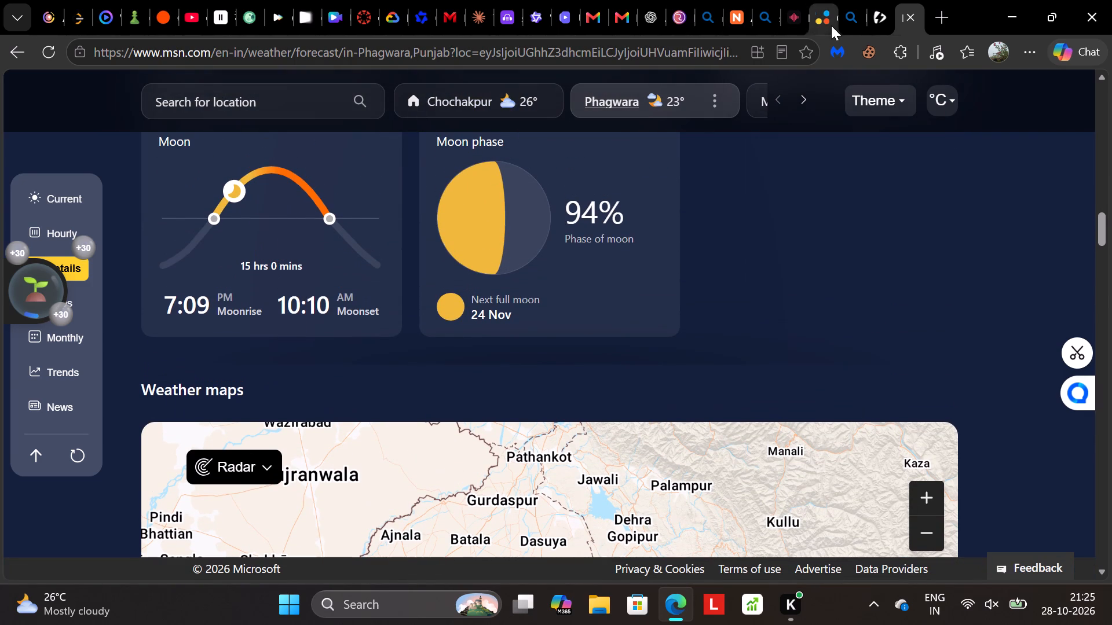
pyautogui.click(909, 18)
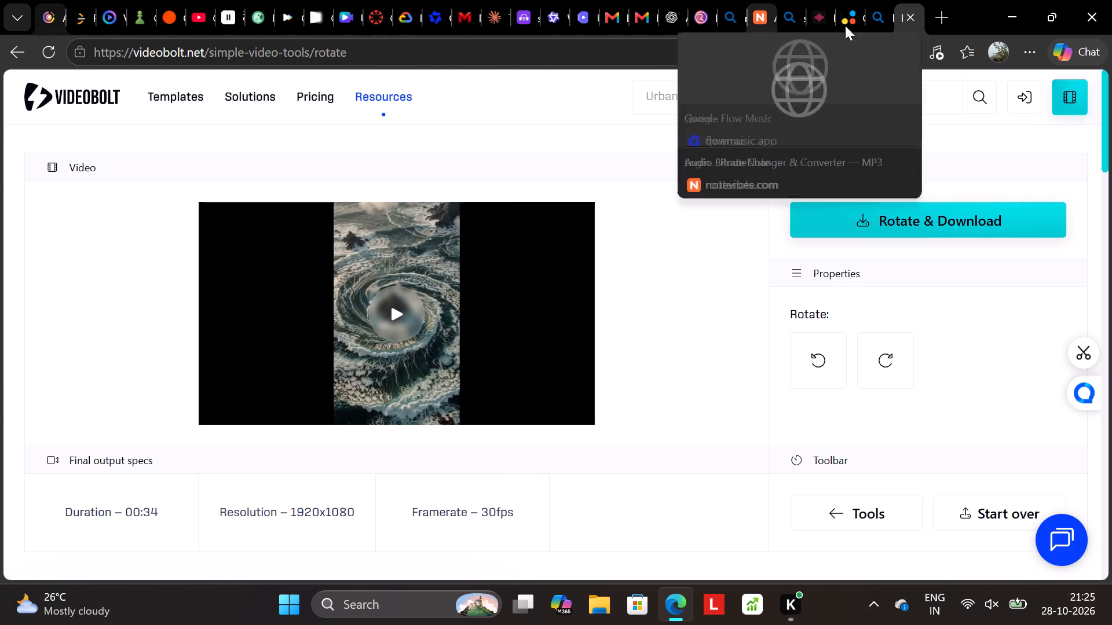
# Return to Videobolt's rotate page from the search results and process and download the uploaded video.
pyautogui.click(880, 25)
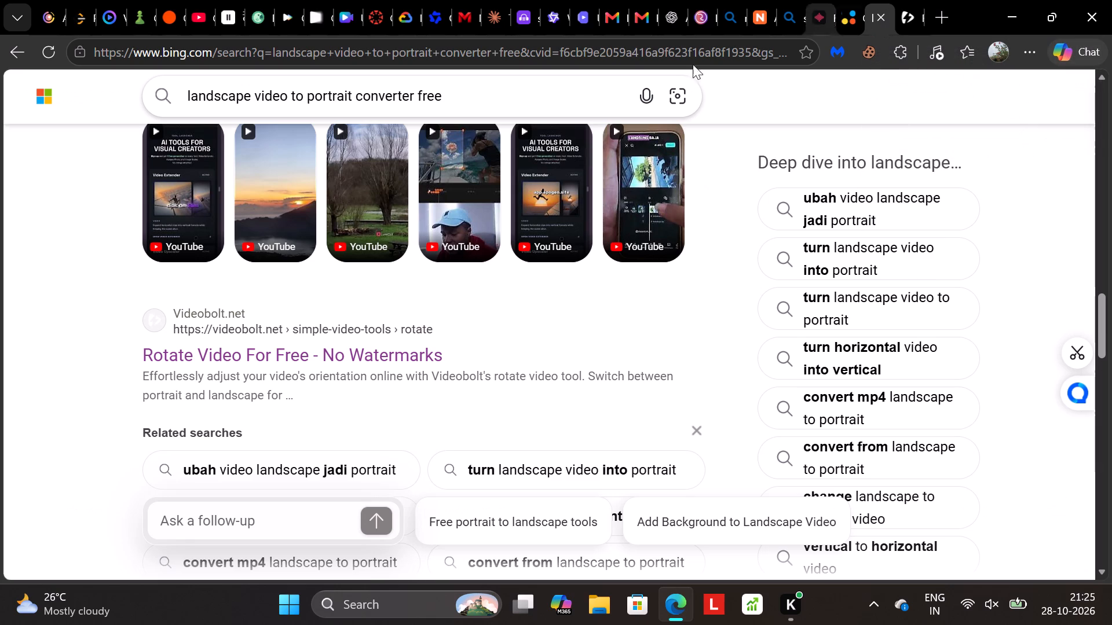
pyautogui.scroll(5, 540, 185)
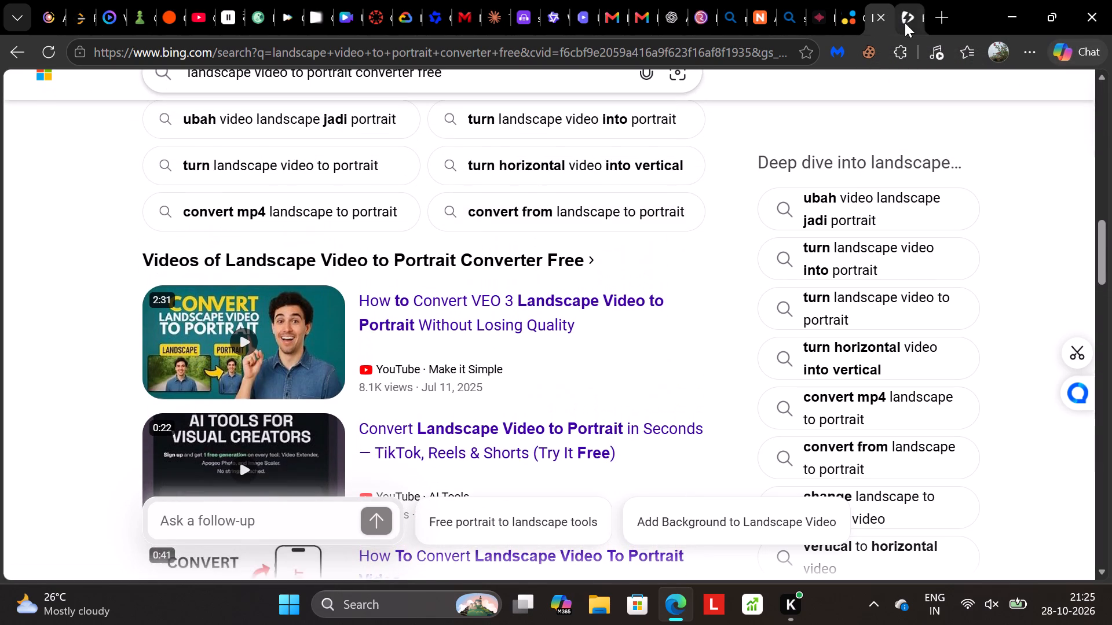
pyautogui.click(905, 23)
pyautogui.scroll(-1, 634, 292)
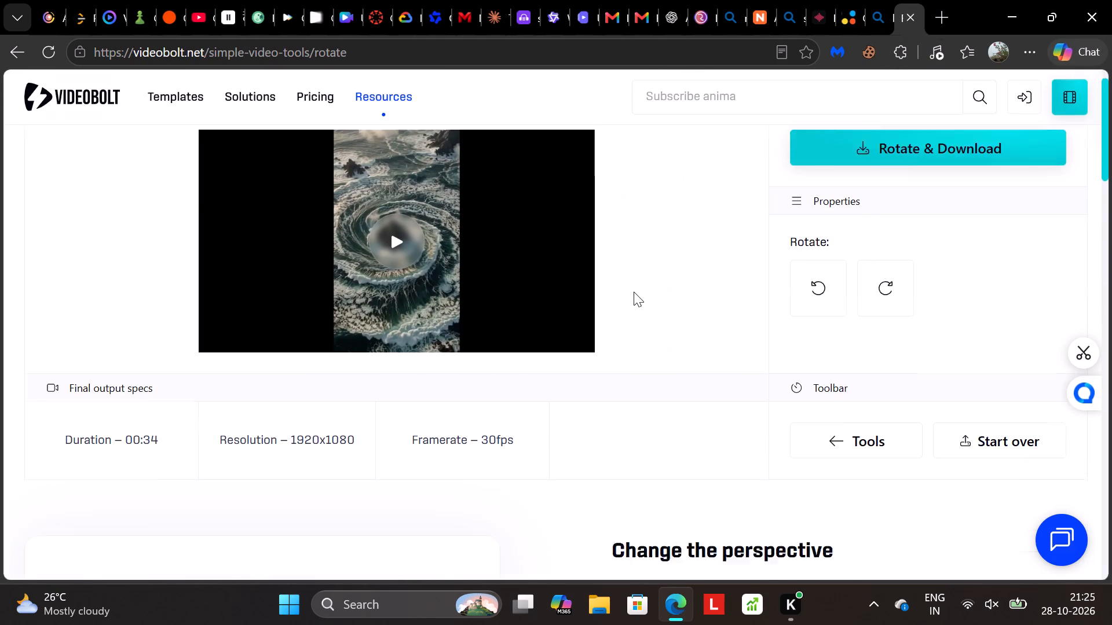
pyautogui.scroll(-1, 634, 292)
pyautogui.scroll(3, 634, 292)
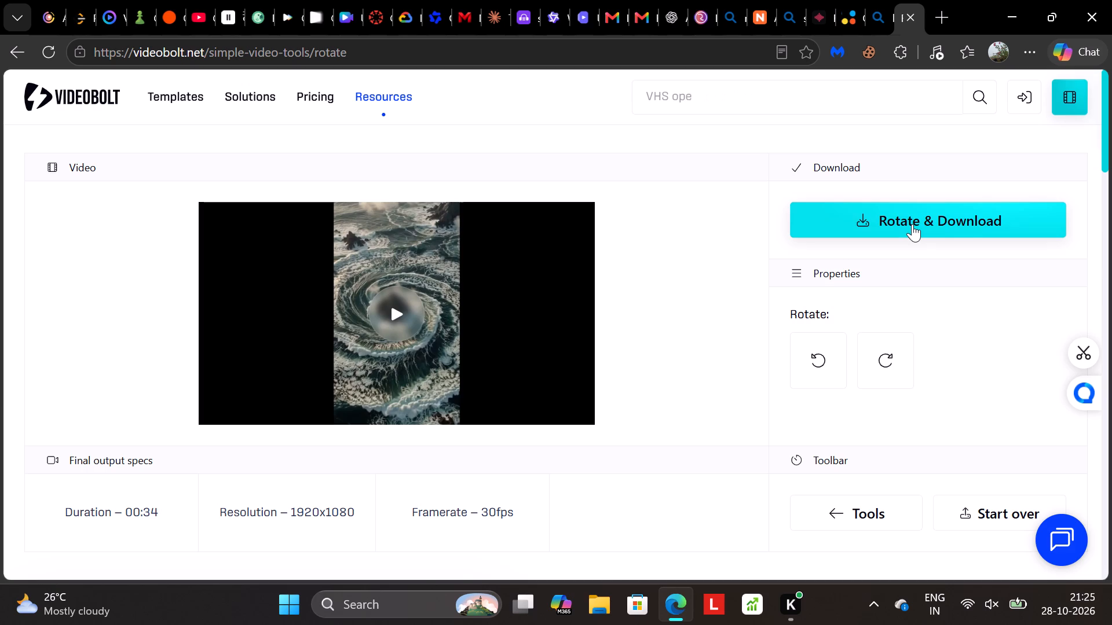
pyautogui.click(912, 224)
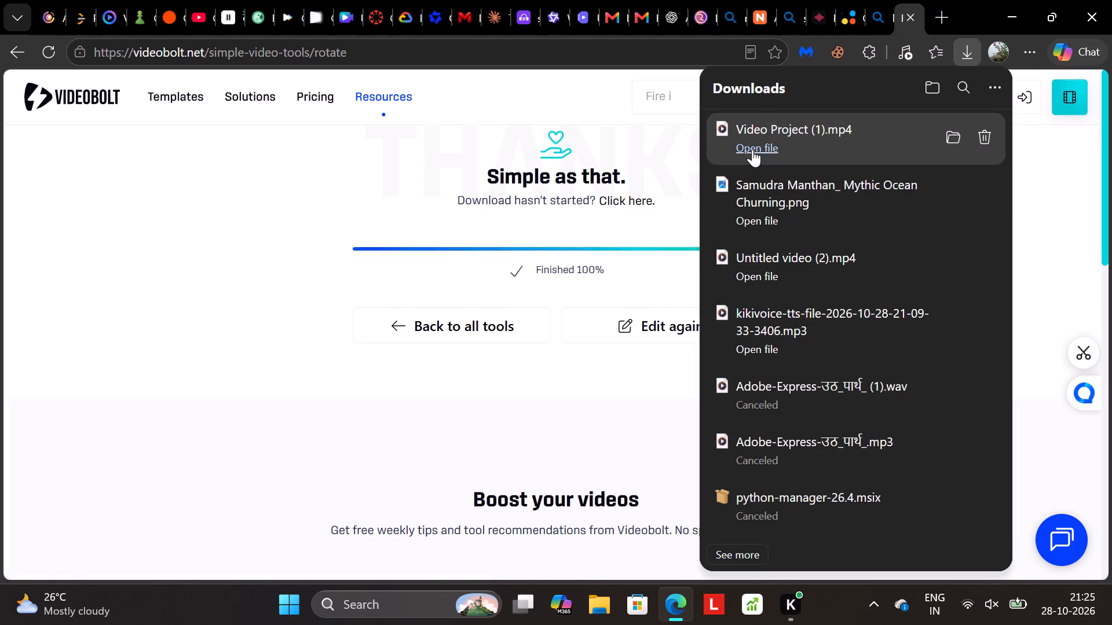
# Preview the downloaded Video Project (1).mp4 in Media Player and close the player.
pyautogui.click(752, 149)
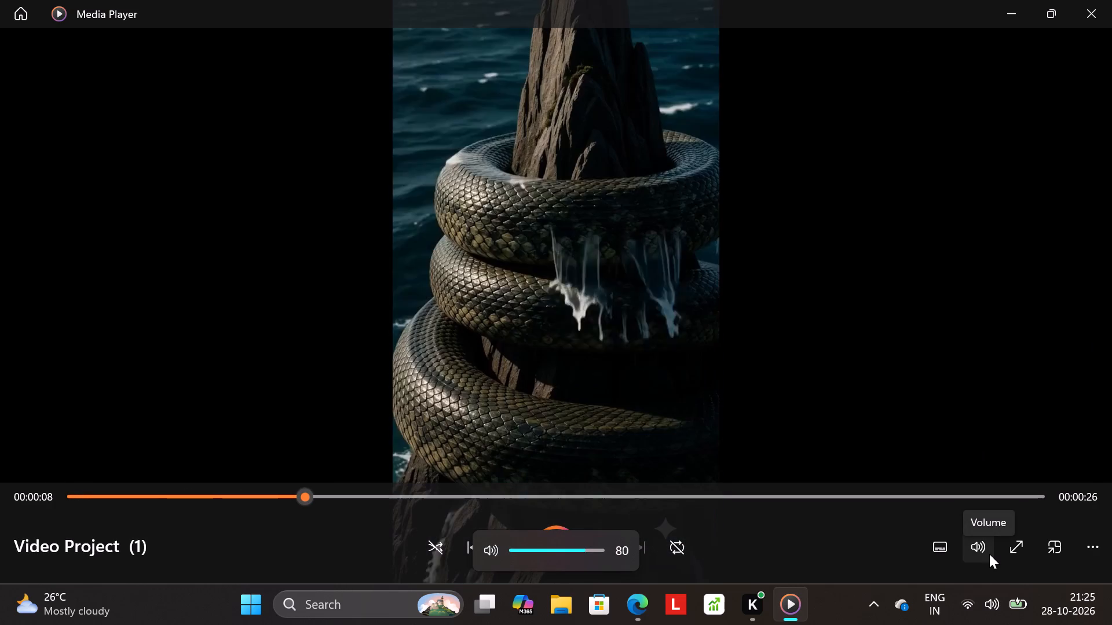
pyautogui.click(1104, 5)
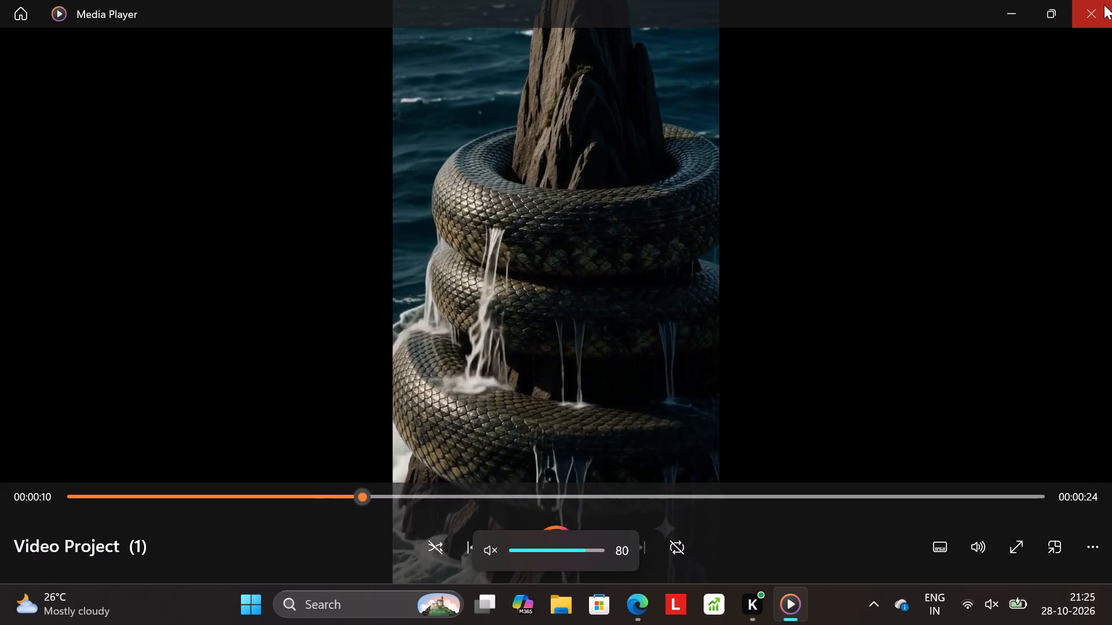
# Switch to YouTube Studio and upload the Video Project (1) file from Downloads to the Adbhut Brain channel.
pyautogui.click(197, 22)
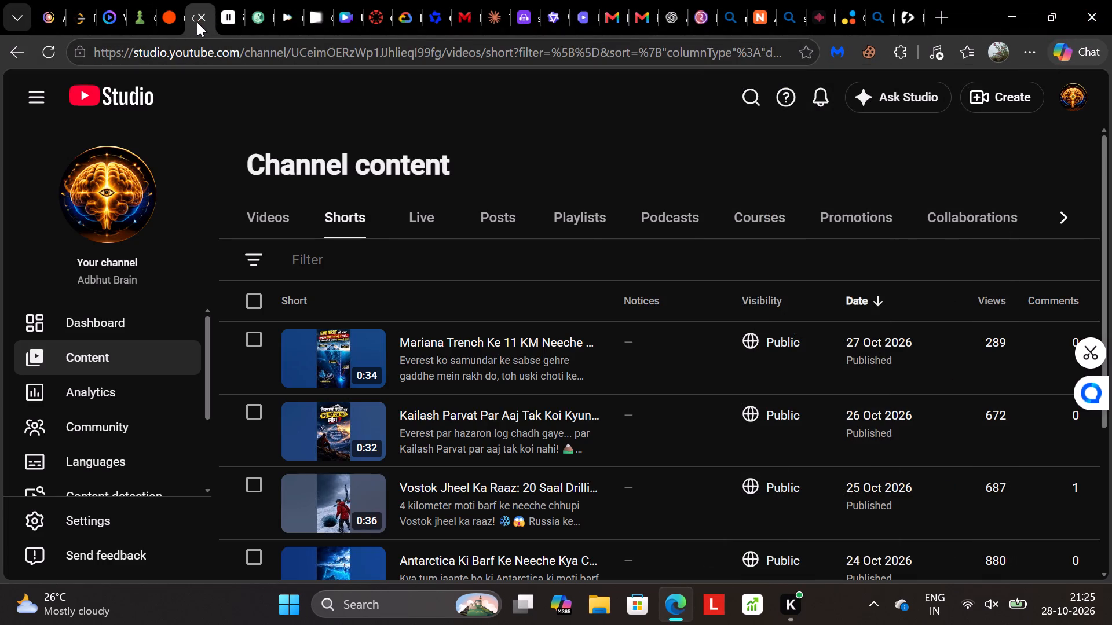
pyautogui.click(987, 100)
pyautogui.click(969, 131)
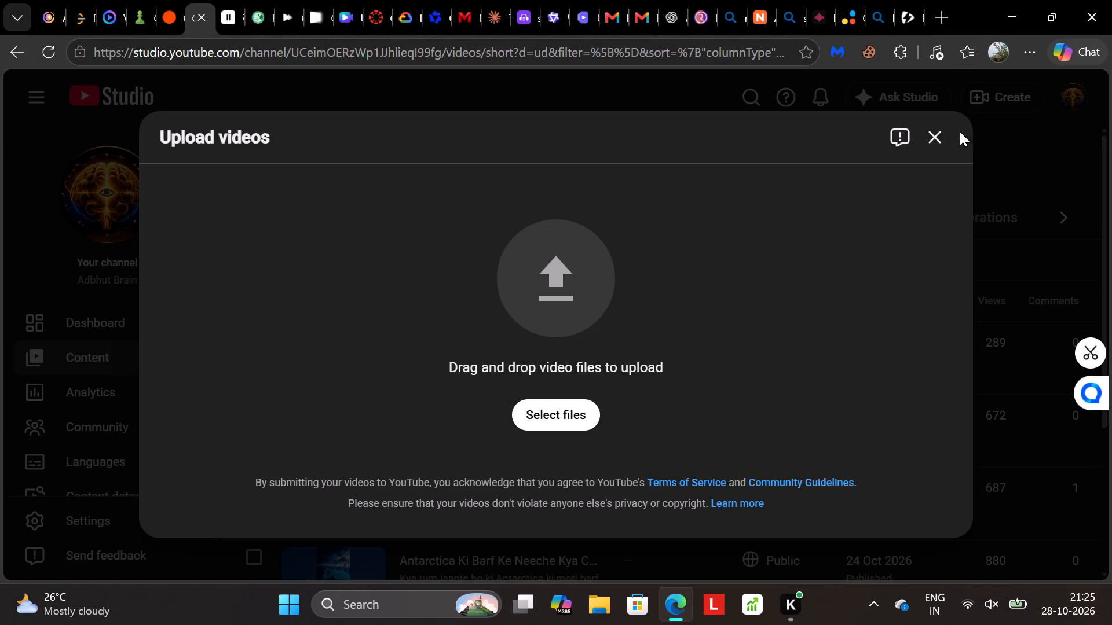
pyautogui.click(542, 405)
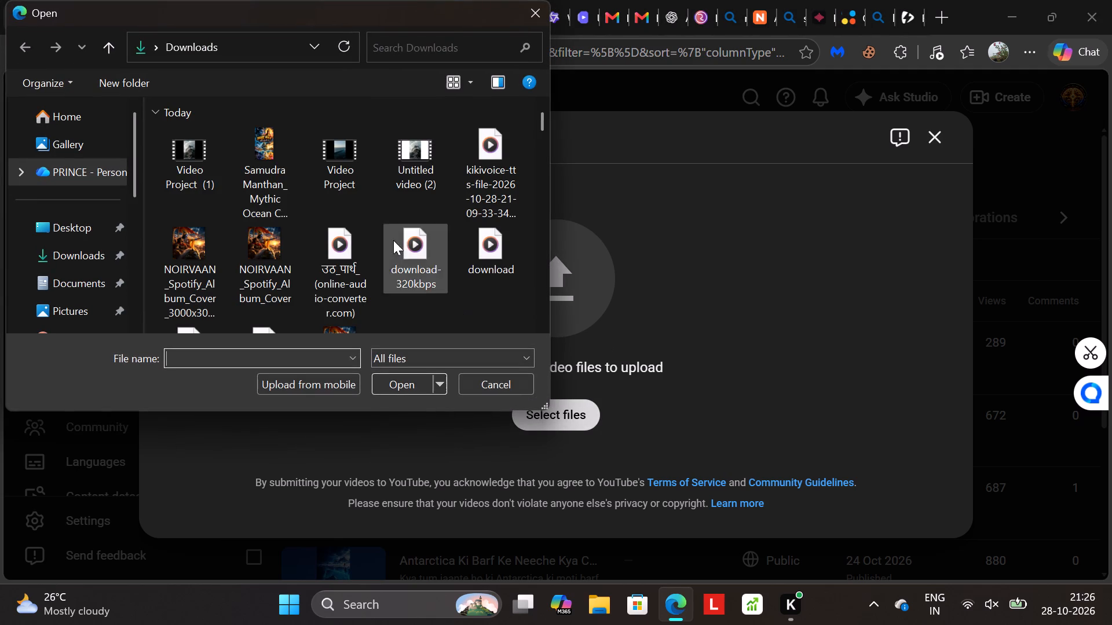
pyautogui.doubleClick(181, 176)
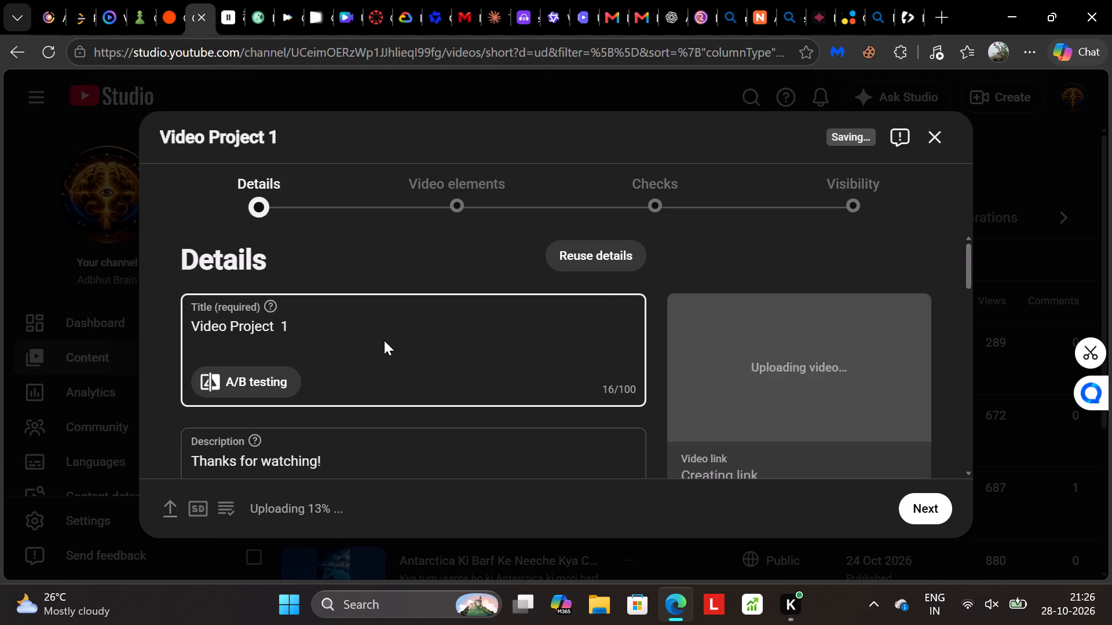
# Upload the Samudra Manthan_ Mythic Ocean Churning image from Downloads as the video's thumbnail.
pyautogui.scroll(-1, 439, 336)
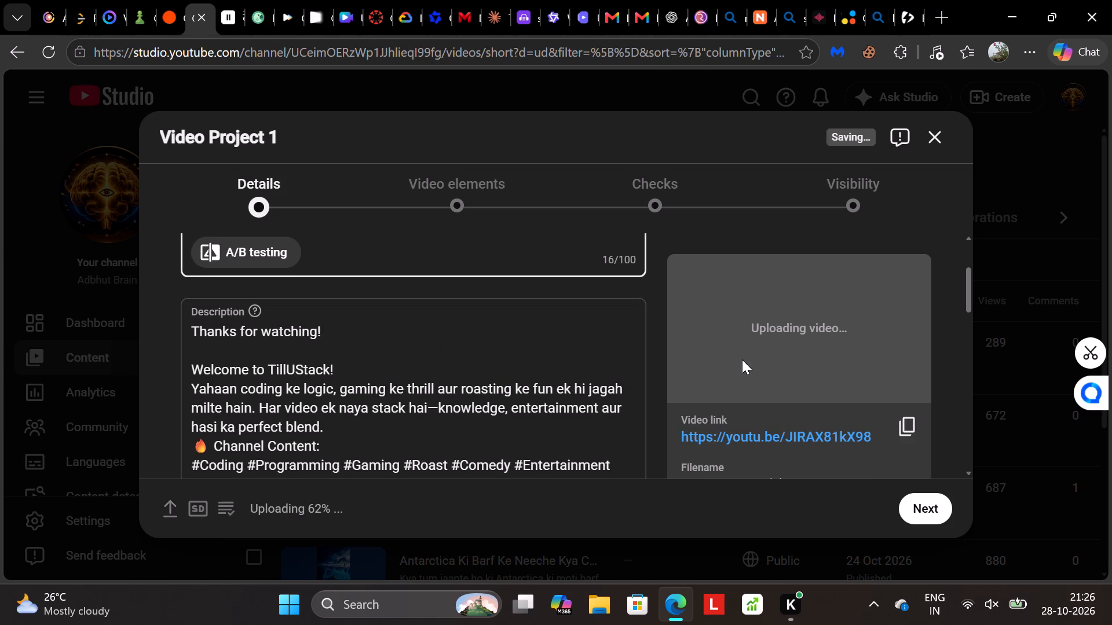
pyautogui.scroll(-4, 296, 416)
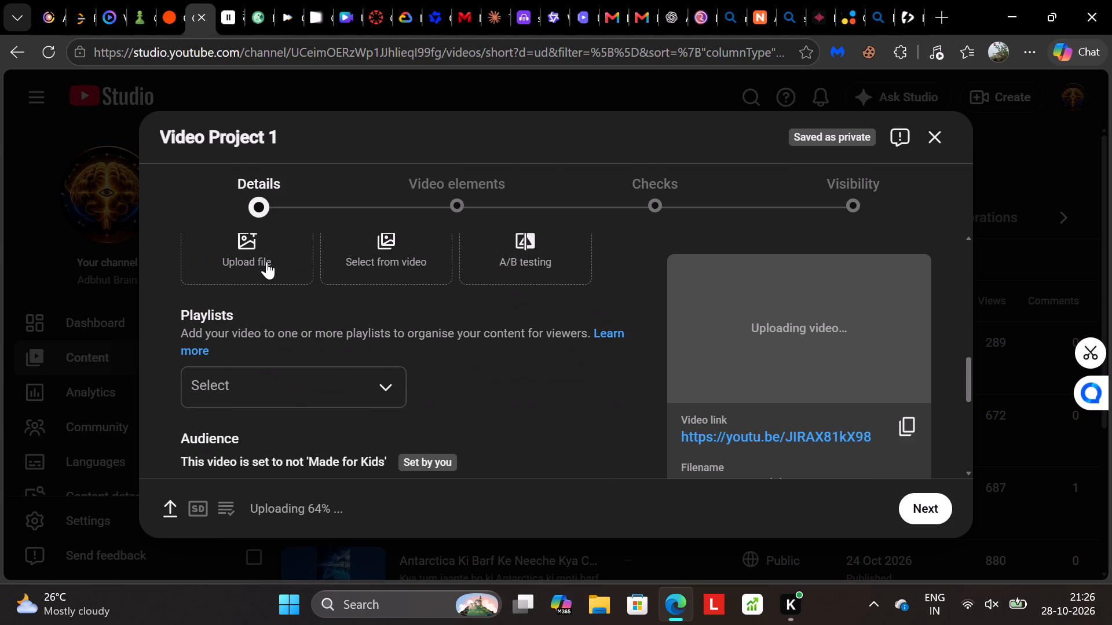
pyautogui.click(266, 261)
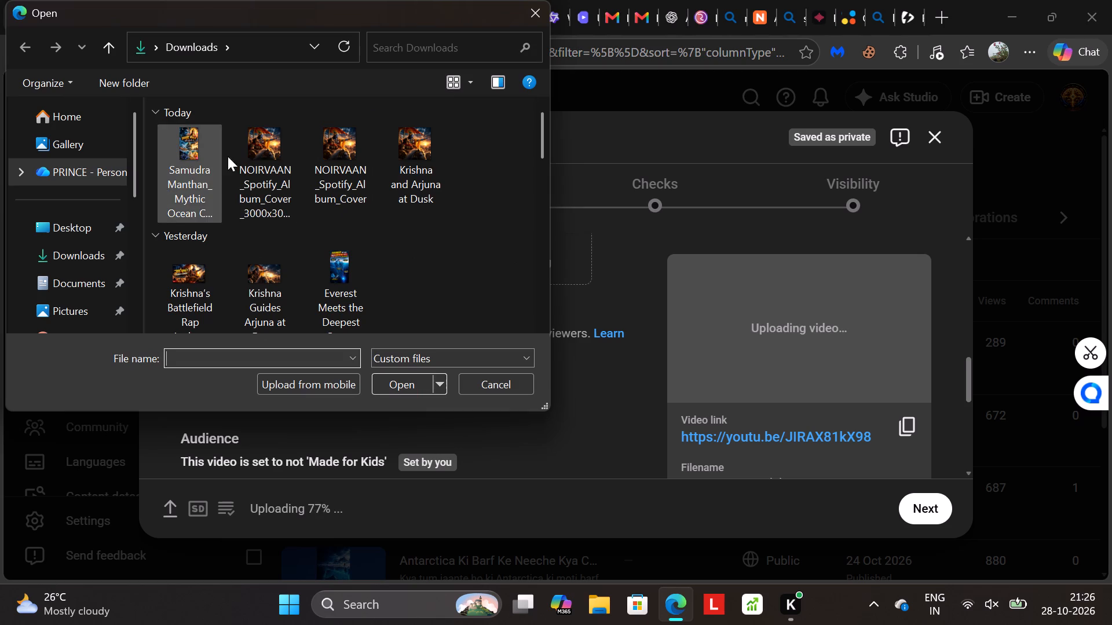
pyautogui.doubleClick(186, 152)
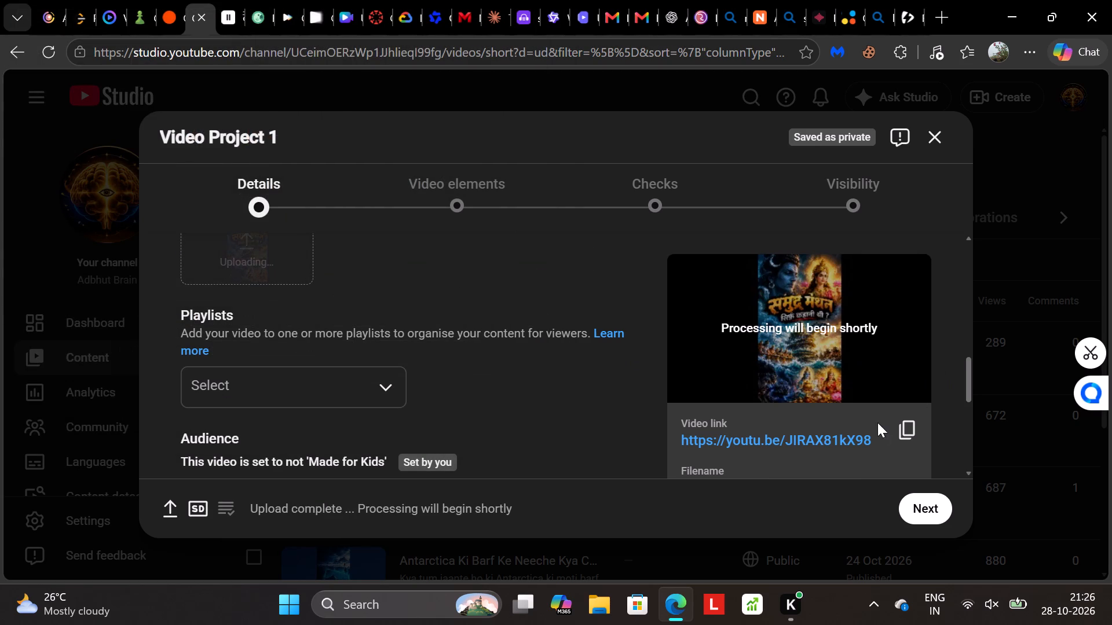
# Review the audience setting and advance the upload through Video elements and Checks to the Visibility stage.
pyautogui.scroll(-2, 733, 394)
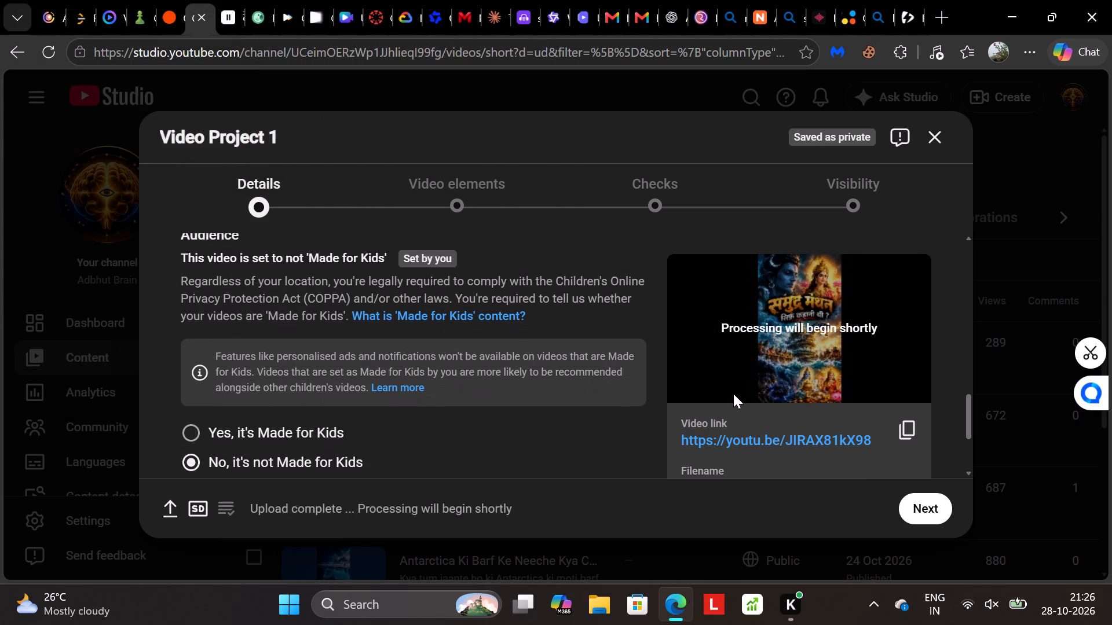
pyautogui.scroll(5, 514, 366)
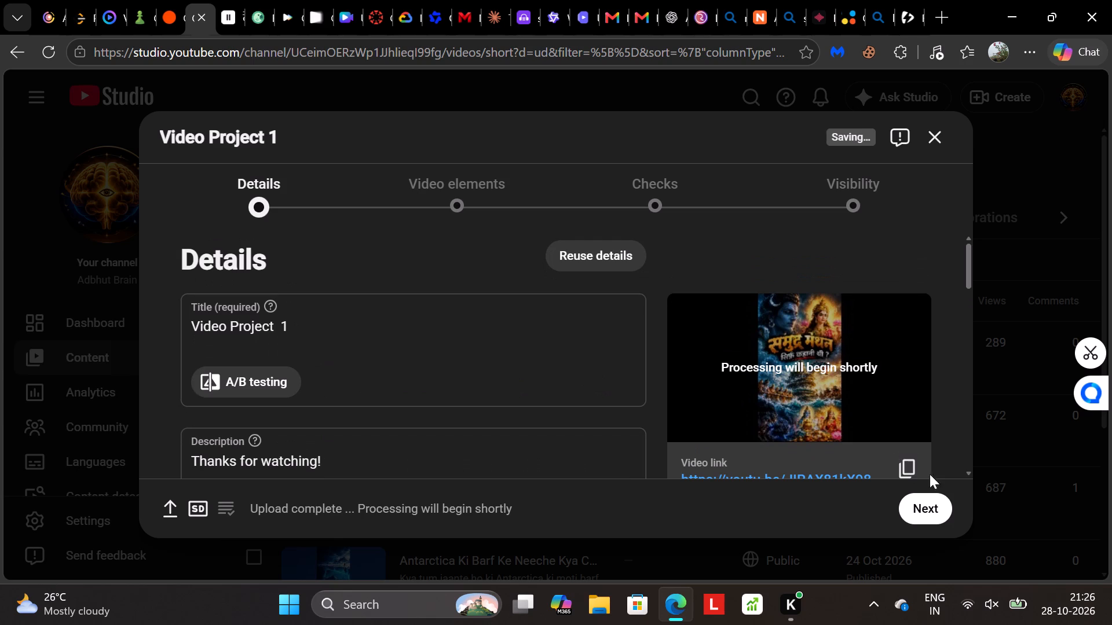
pyautogui.click(928, 507)
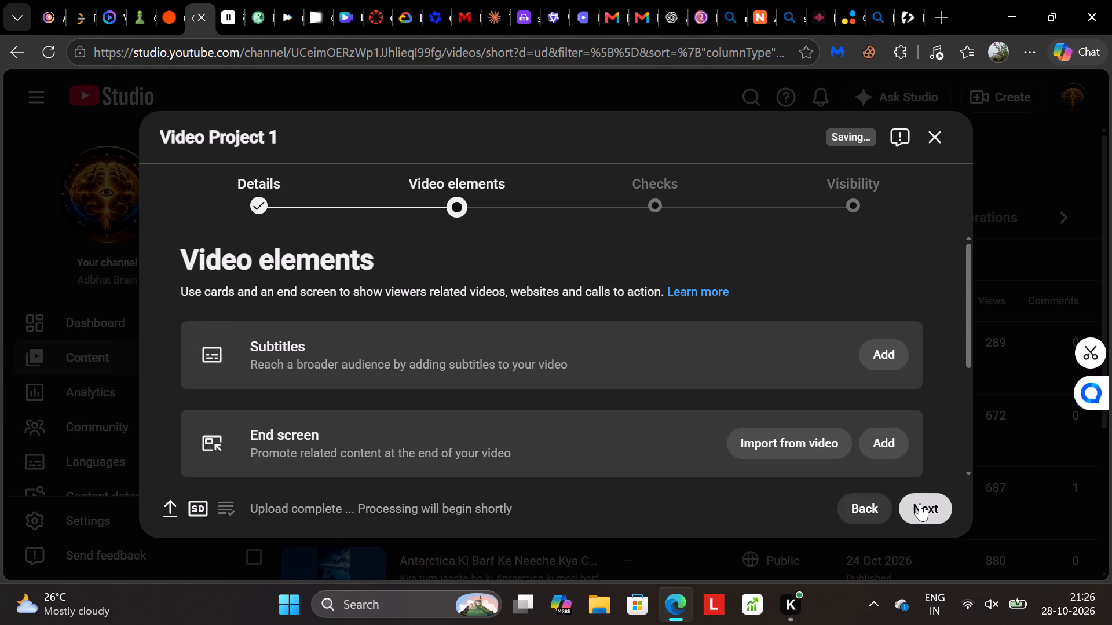
pyautogui.click(920, 503)
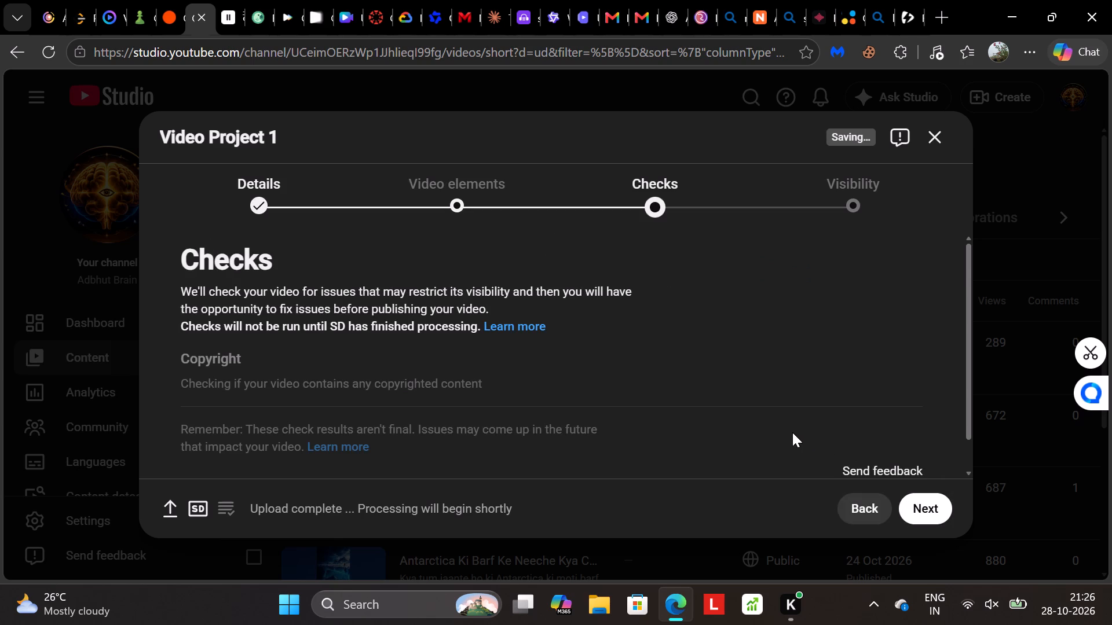
pyautogui.scroll(-1, 792, 432)
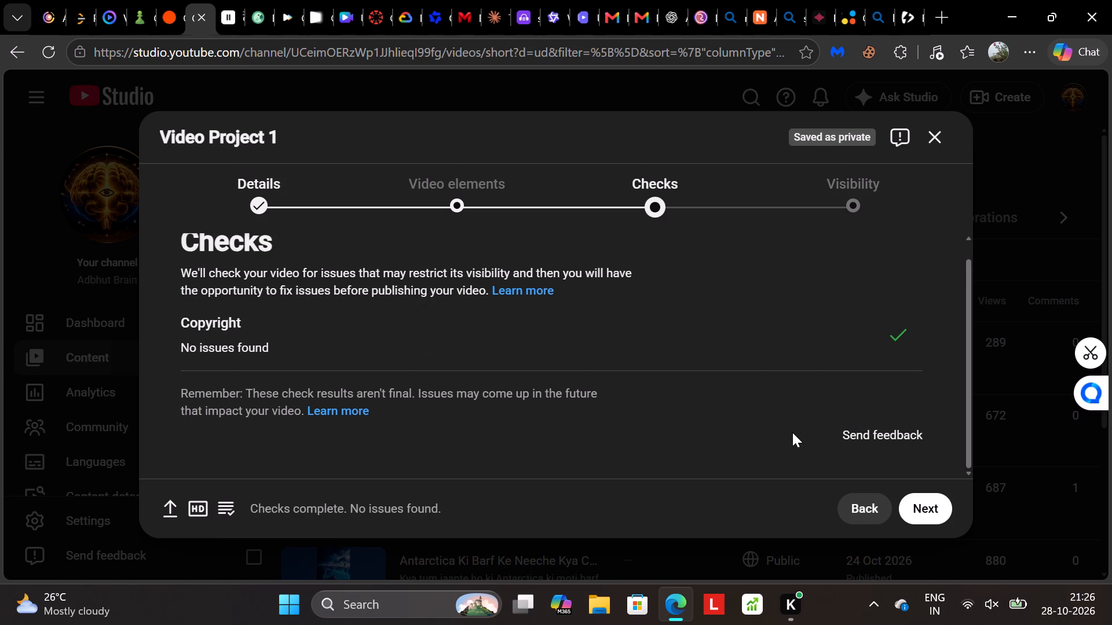
pyautogui.click(926, 504)
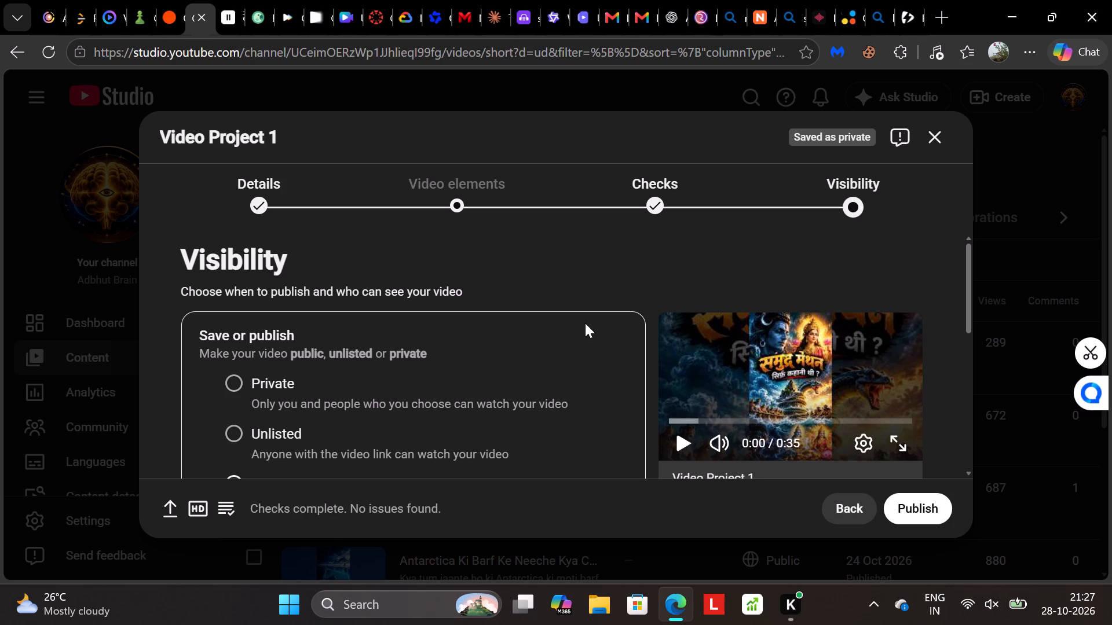
# Publish the video with public visibility and close the publishing confirmation.
pyautogui.scroll(-3, 585, 323)
pyautogui.click(904, 505)
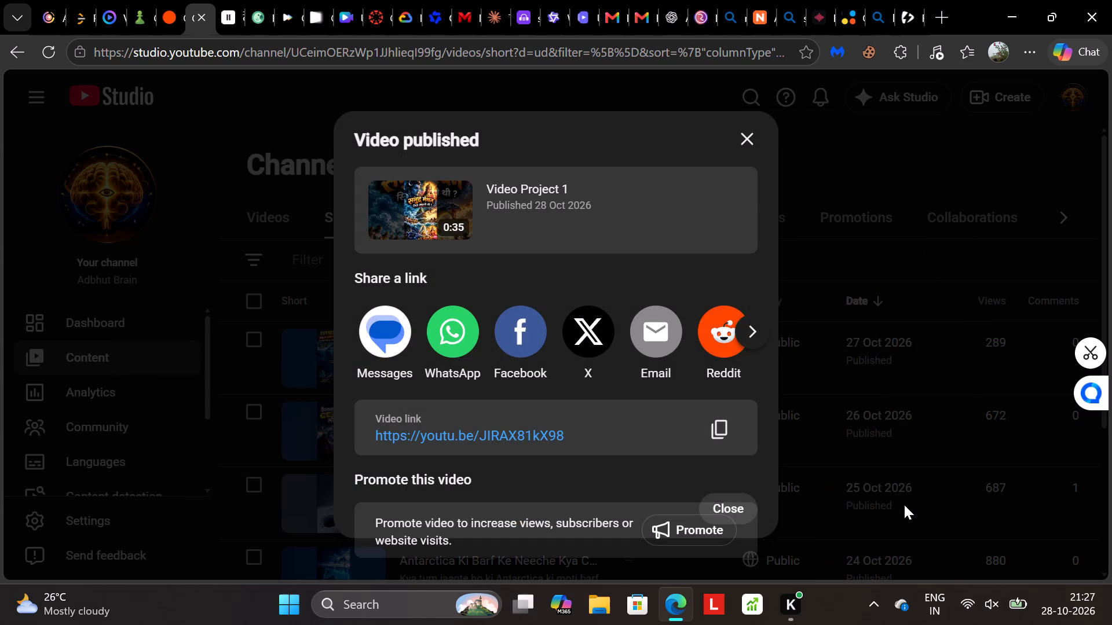
pyautogui.click(747, 141)
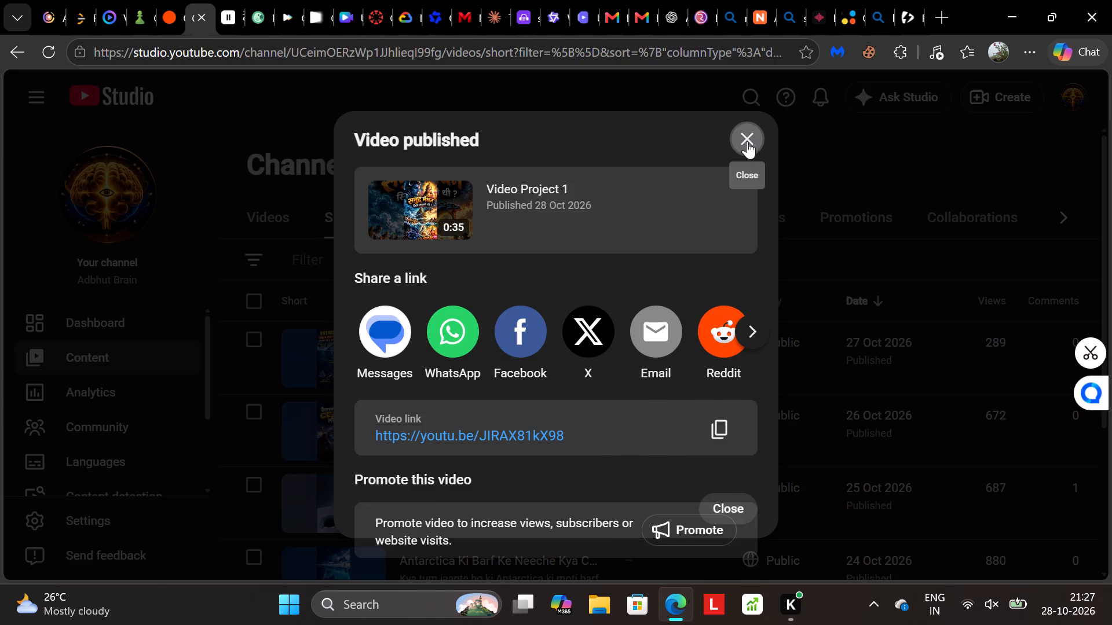
# Visit the channel dashboard and return to the channel content's list of videos.
pyautogui.click(99, 315)
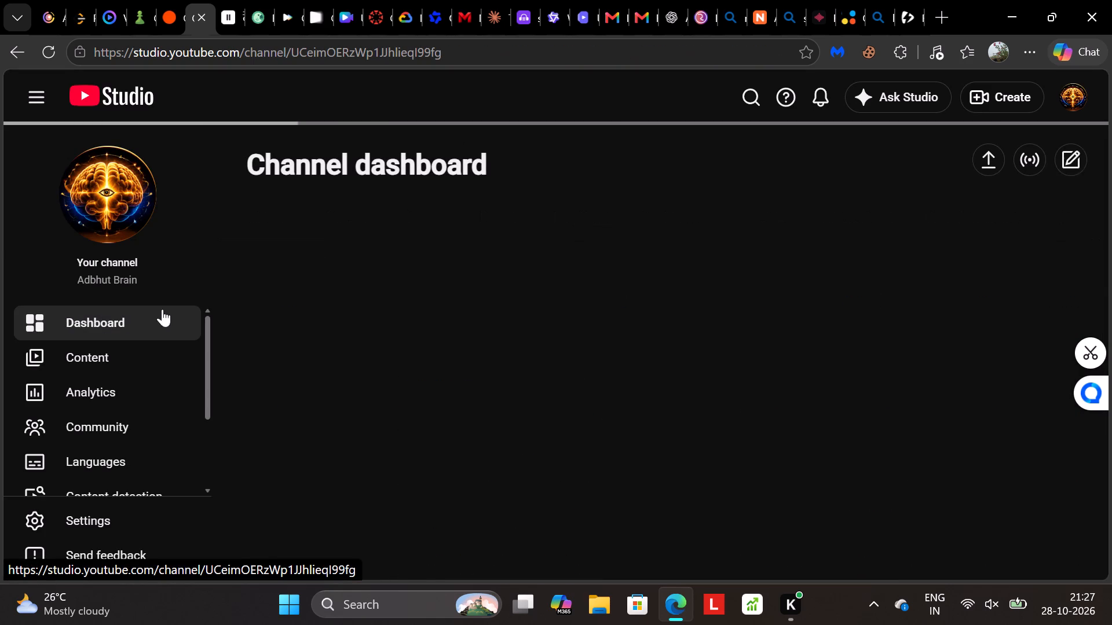
pyautogui.click(120, 367)
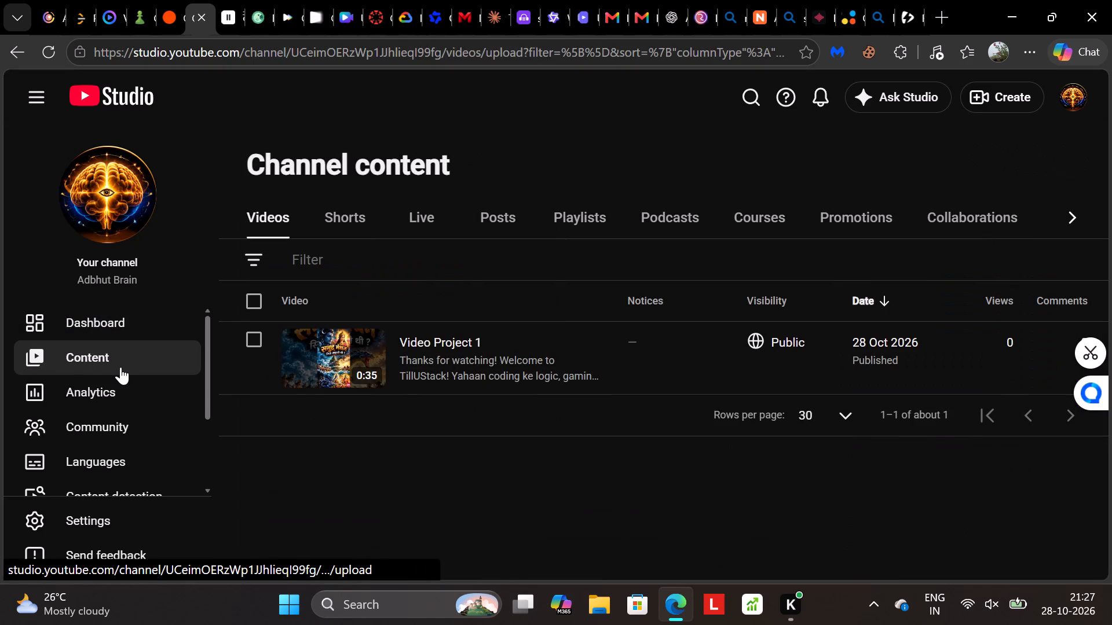
# Check the channel's Shorts list, and permanently delete Video Project 1 from the Videos list, acknowledging that the deletion is permanent.
pyautogui.click(316, 220)
pyautogui.click(335, 216)
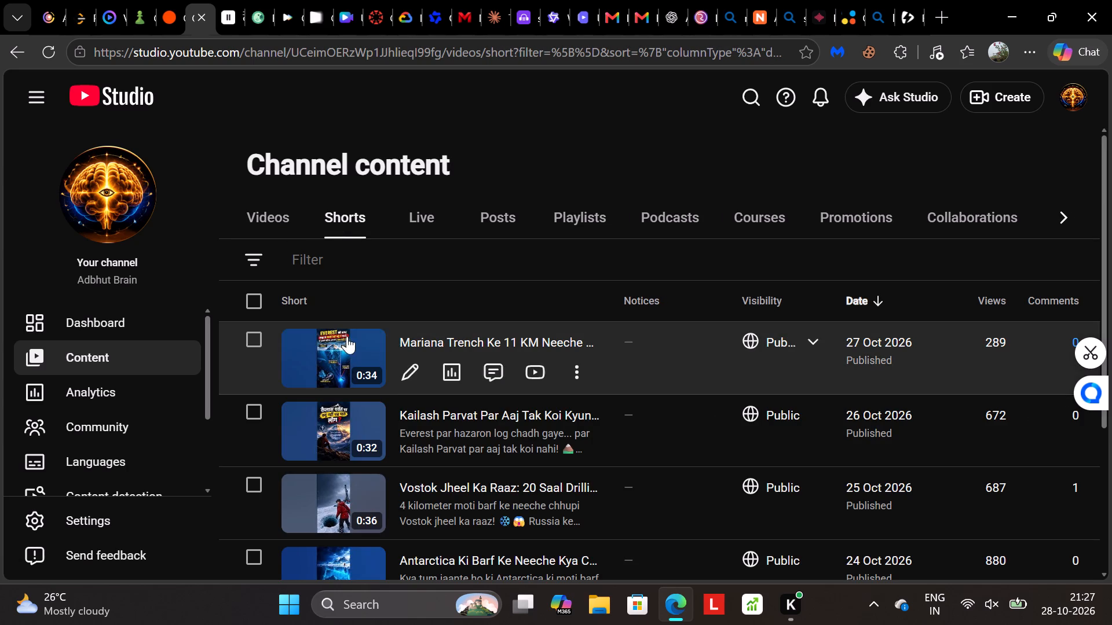
pyautogui.click(266, 219)
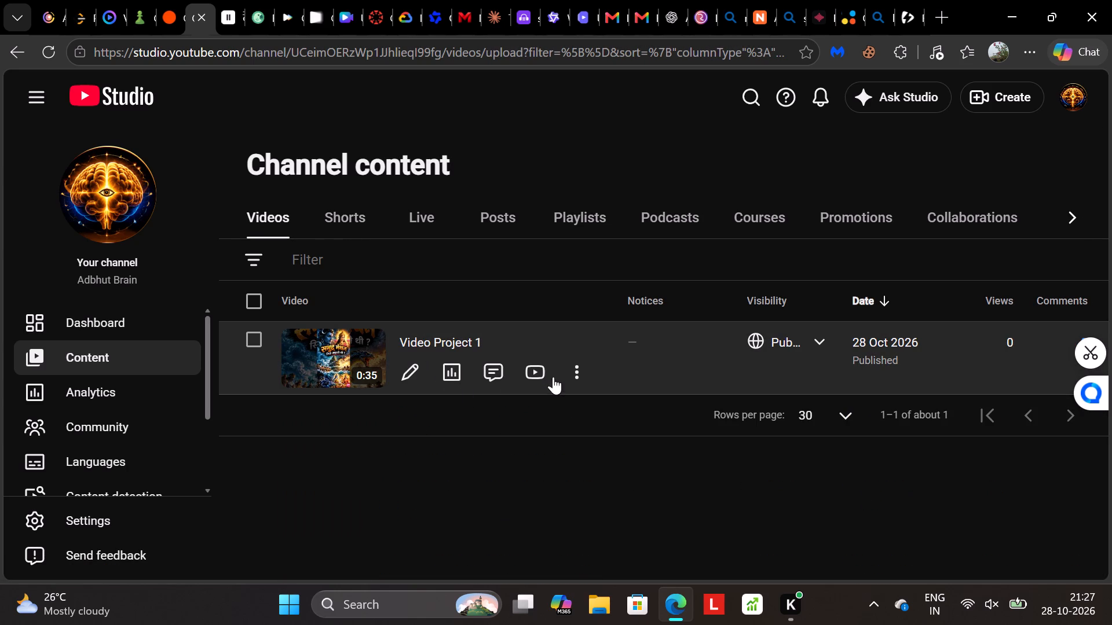
pyautogui.click(576, 375)
pyautogui.click(491, 520)
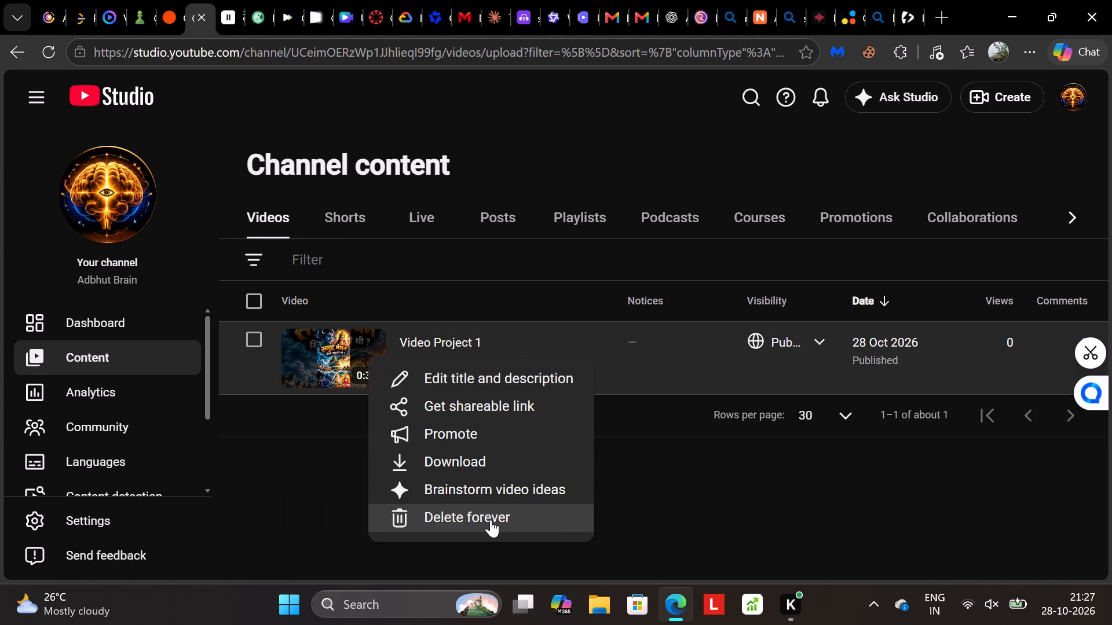
pyautogui.doubleClick(360, 365)
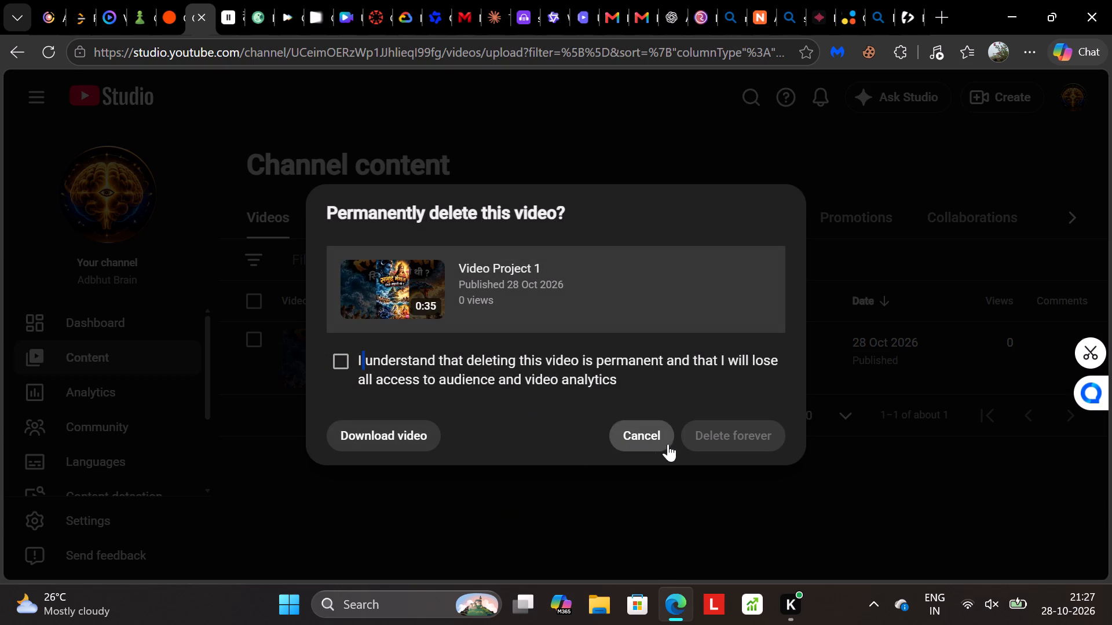
pyautogui.click(378, 366)
pyautogui.click(716, 441)
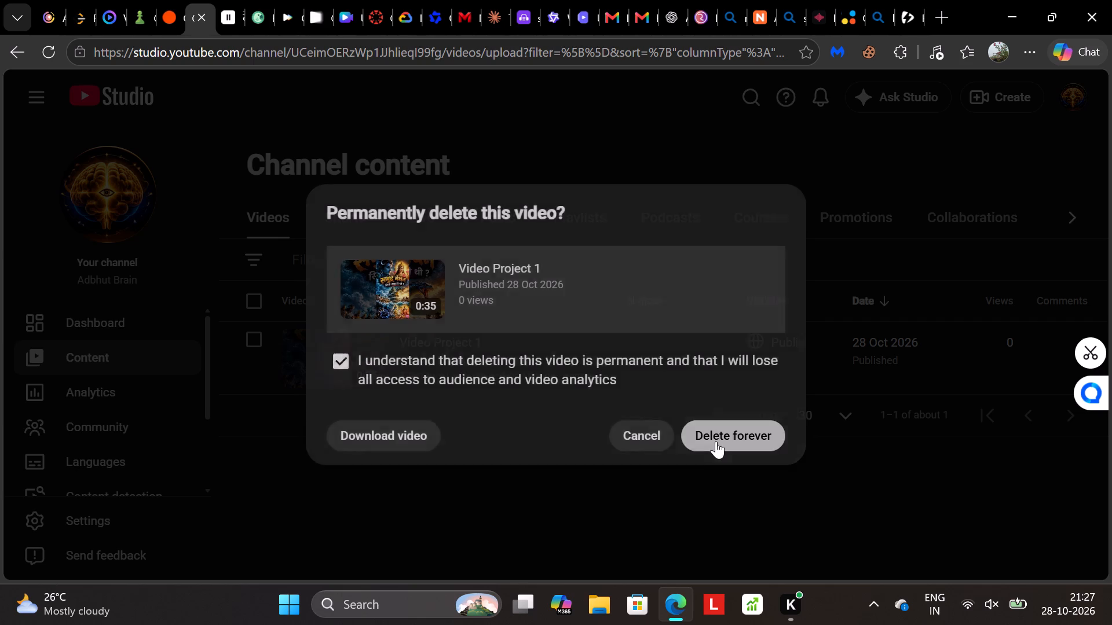
# Return to Videobolt's rotate video tool and upload the Video Project (1) file from Downloads.
pyautogui.click(916, 25)
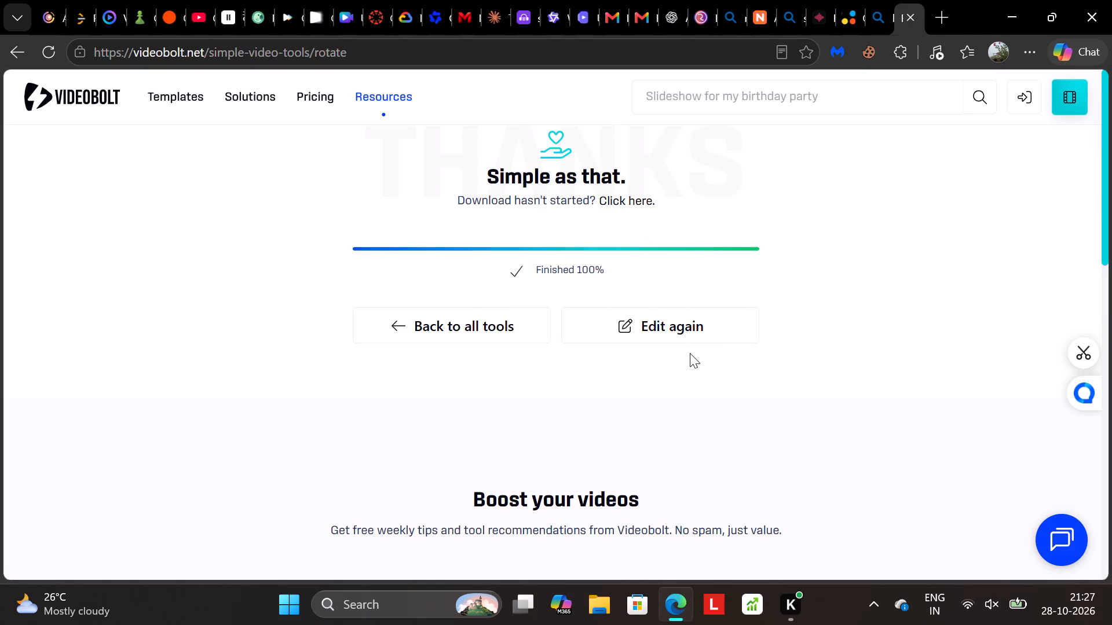
pyautogui.scroll(-2, 690, 353)
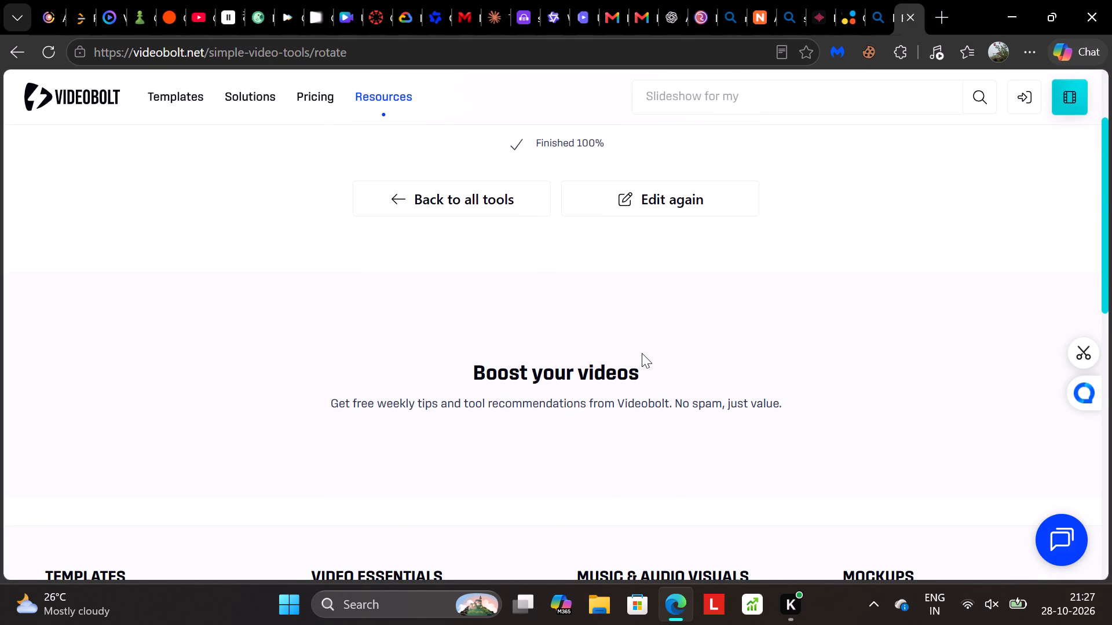
pyautogui.scroll(-2, 642, 353)
pyautogui.scroll(2, 642, 353)
pyautogui.click(436, 212)
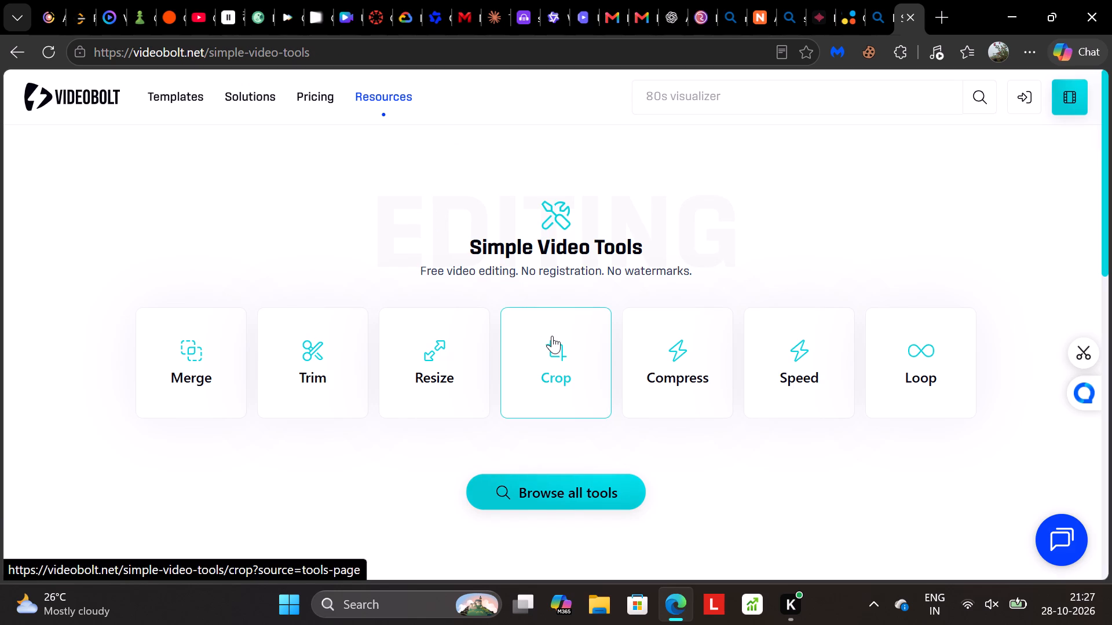
pyautogui.hscroll(6, 552, 336)
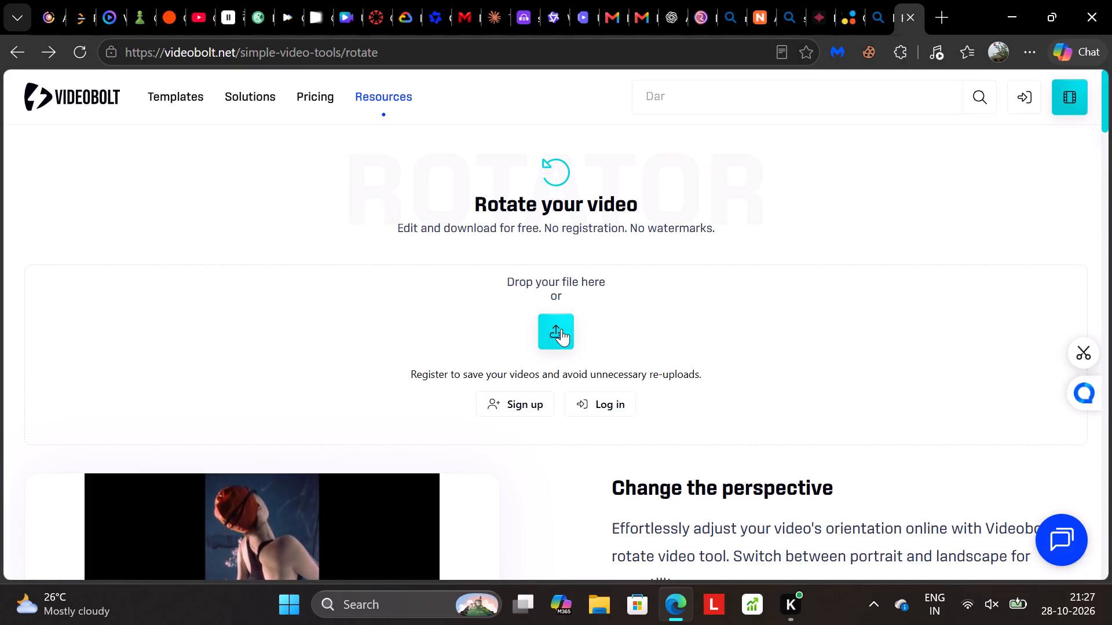
pyautogui.click(561, 329)
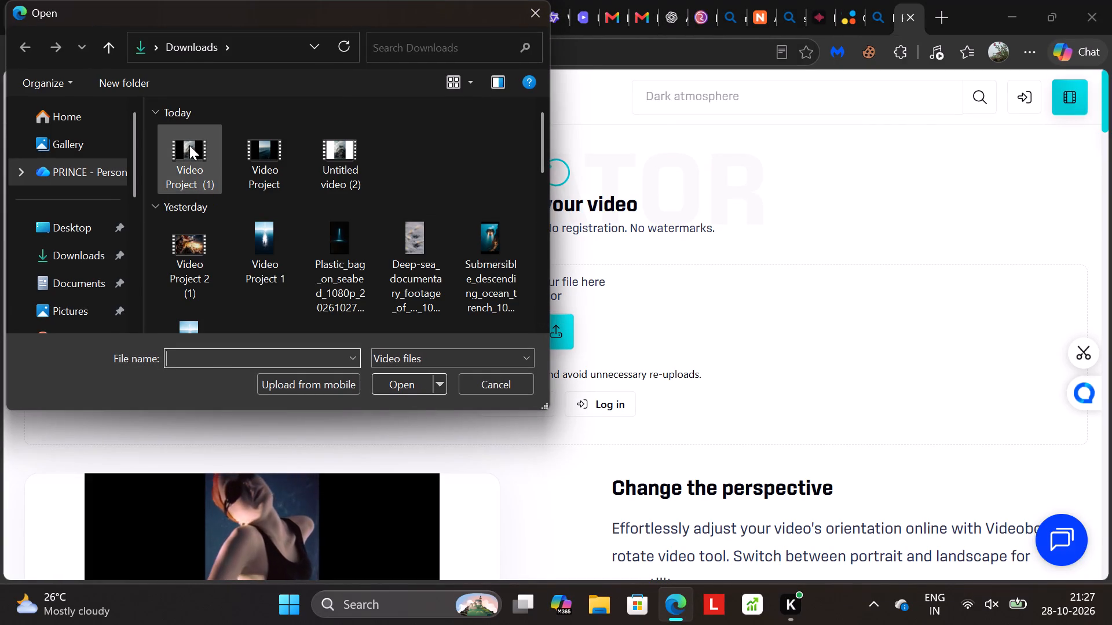
pyautogui.doubleClick(189, 145)
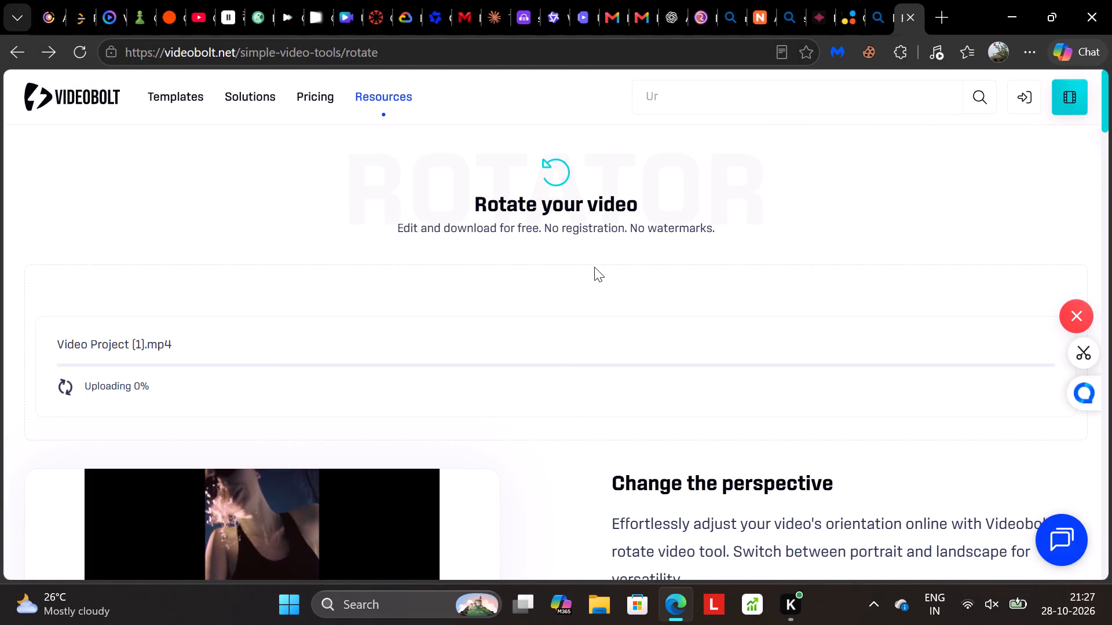
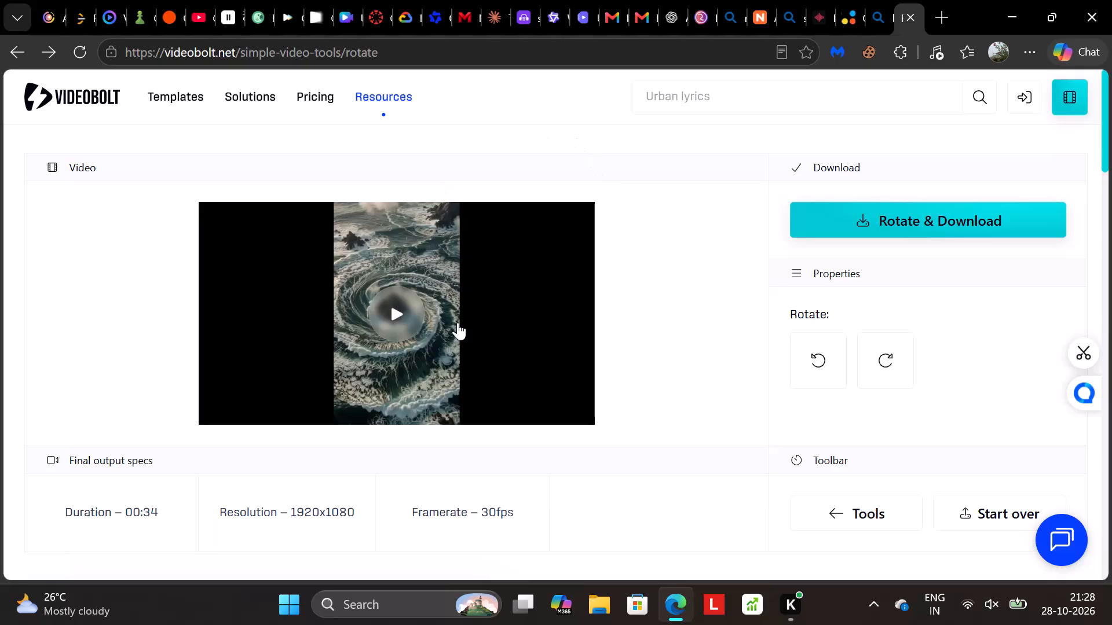
# Examine the uploaded video's preview, output specs and rotation options in Videobolt's rotate tool.
pyautogui.scroll(-1, 482, 430)
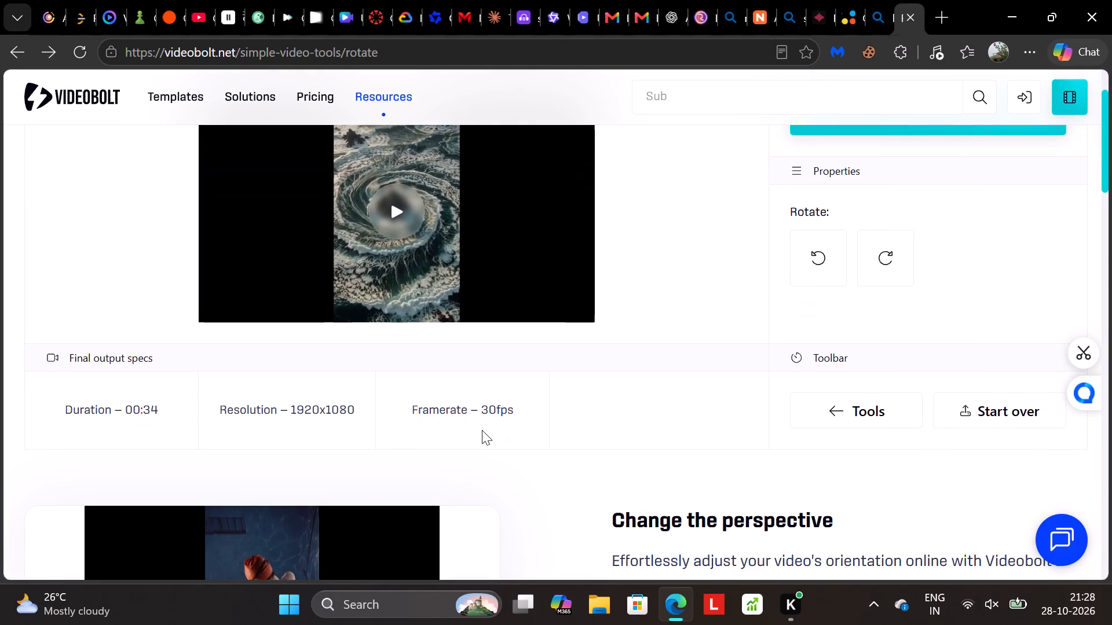
pyautogui.scroll(1, 865, 199)
pyautogui.scroll(-1, 848, 404)
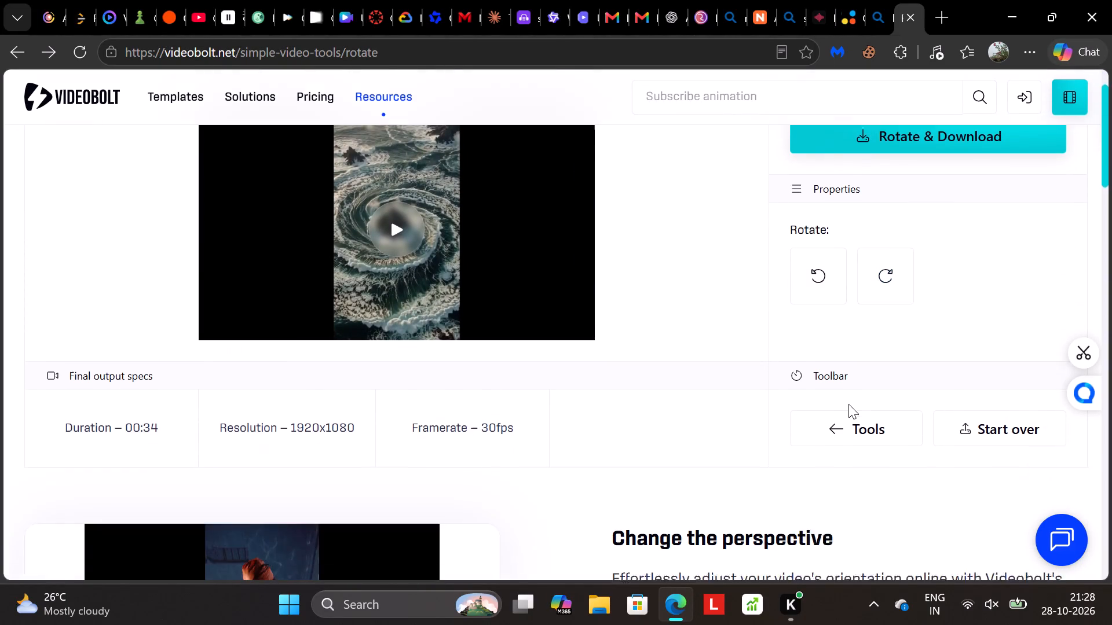
pyautogui.scroll(-1, 848, 404)
pyautogui.scroll(1, 848, 404)
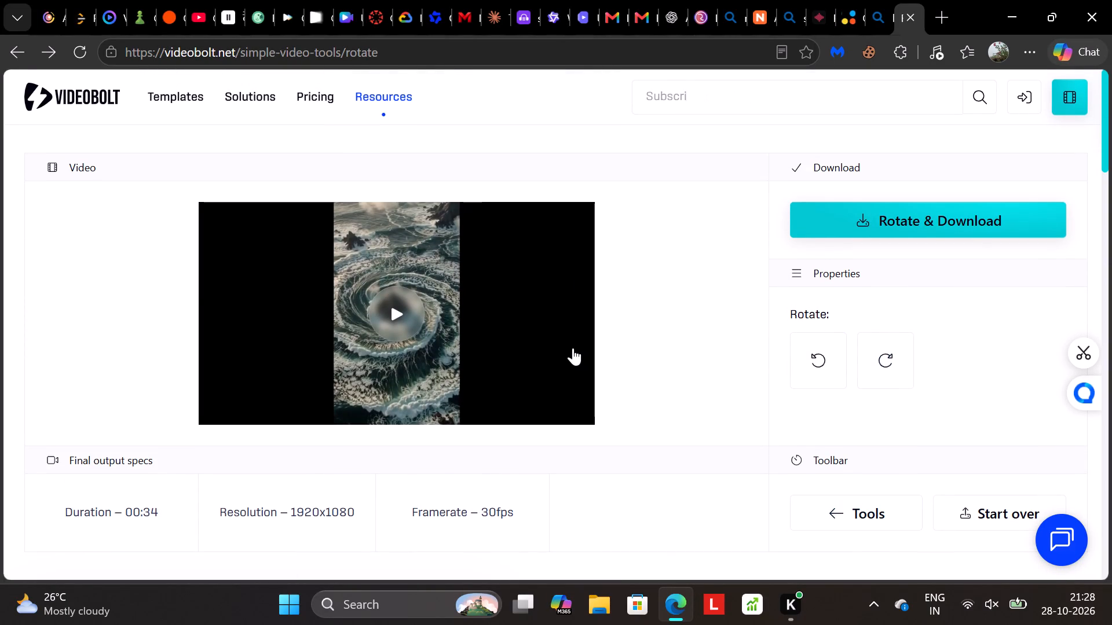
pyautogui.scroll(-2, 683, 266)
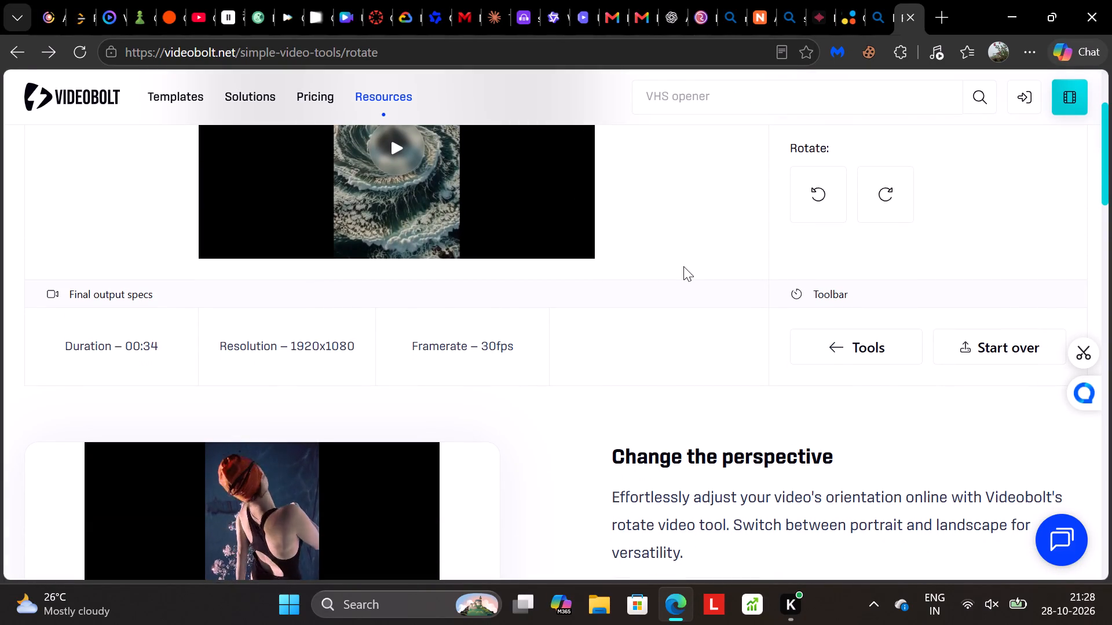
pyautogui.scroll(6, 683, 266)
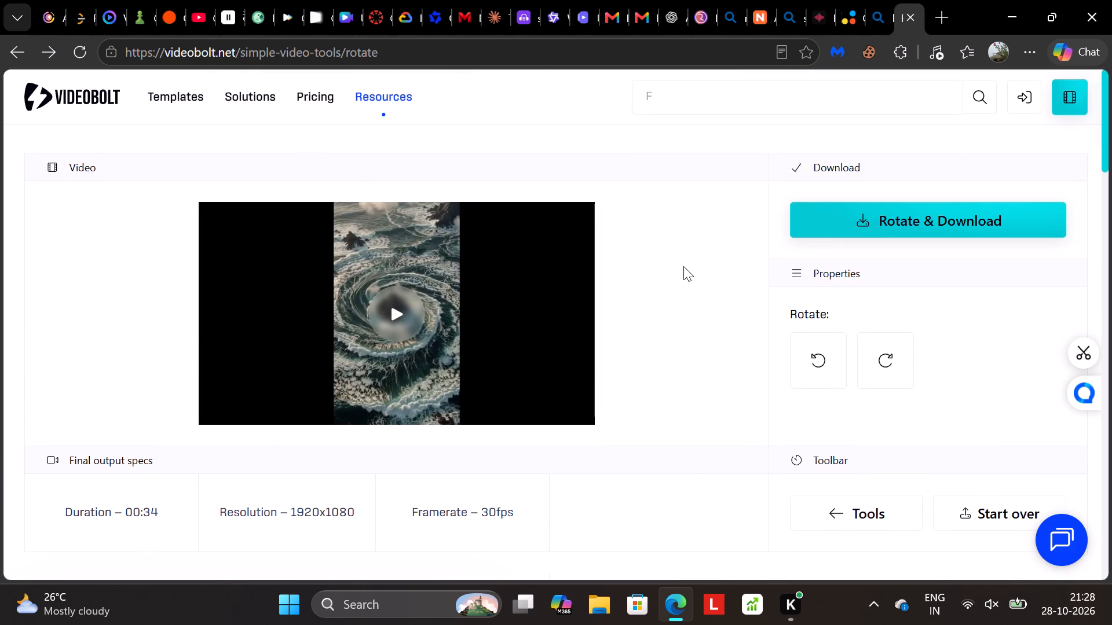
# Close the Videobolt page and open the wildandfreetools.com article on converting landscape video to portrait without cropping from the search results.
pyautogui.click(909, 14)
pyautogui.scroll(4, 562, 248)
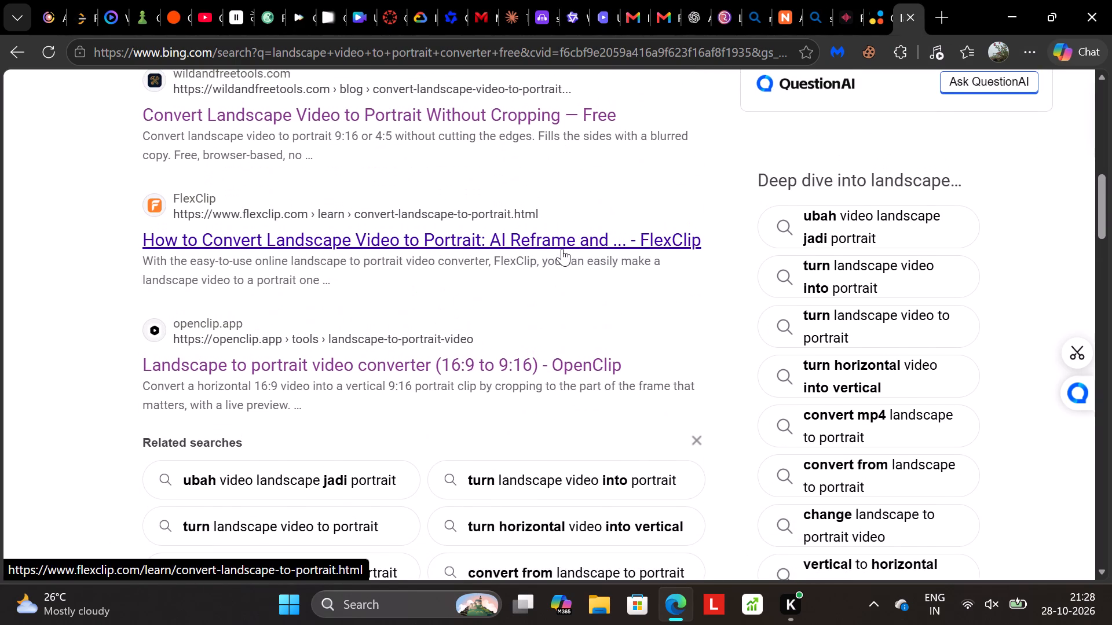
pyautogui.scroll(3, 562, 248)
pyautogui.hscroll(1, 562, 248)
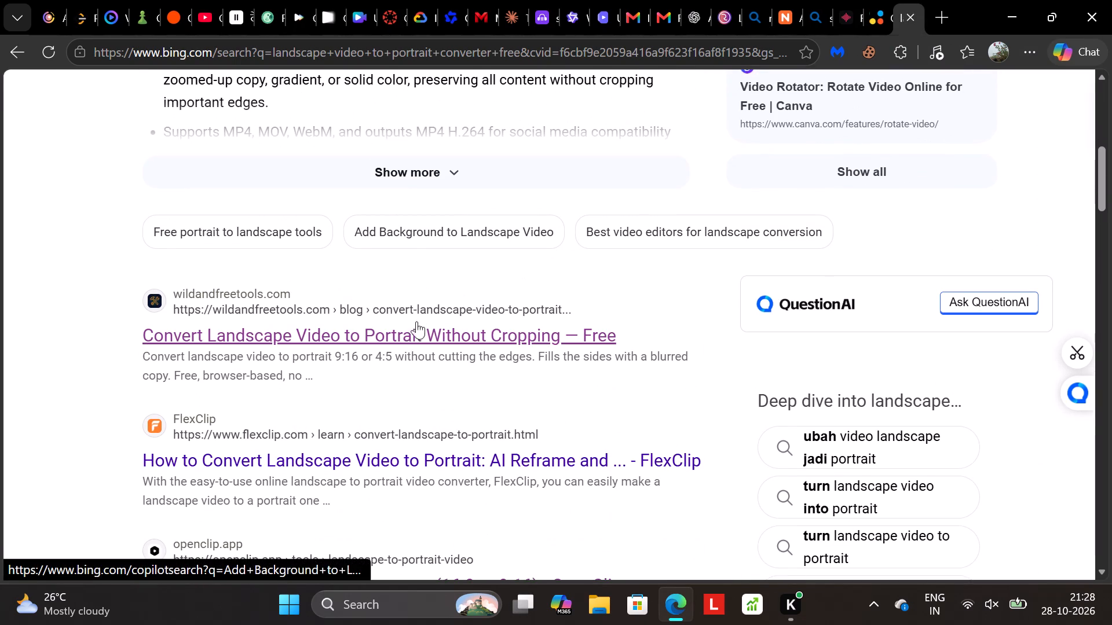
pyautogui.click(423, 329)
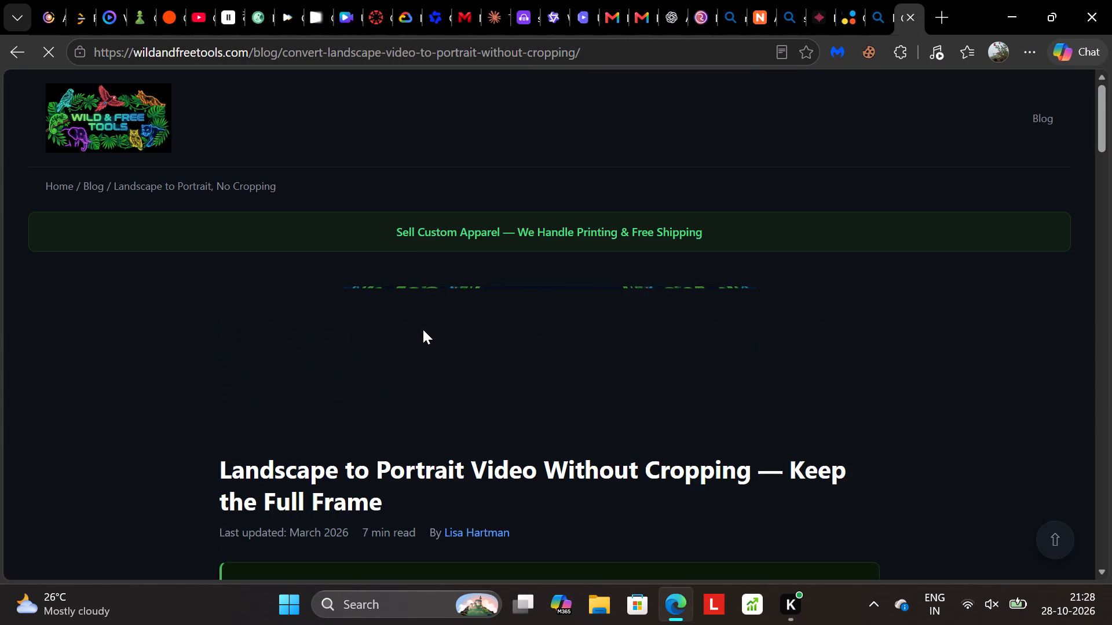
pyautogui.hscroll(1, 423, 329)
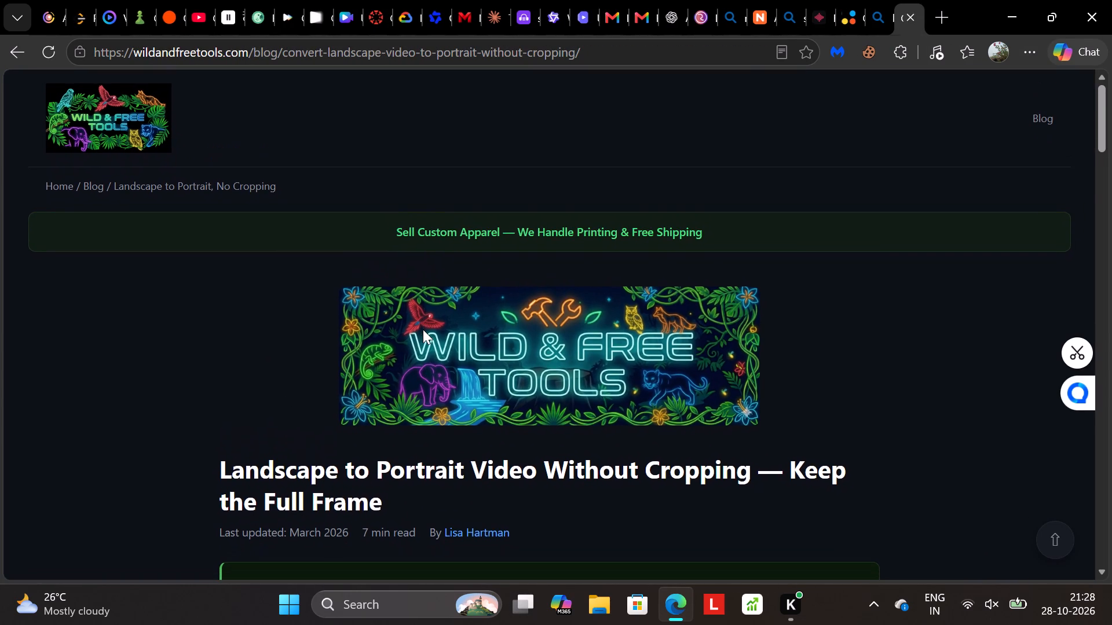
# Find the free video reframer offered in the article and open it.
pyautogui.scroll(-8, 423, 329)
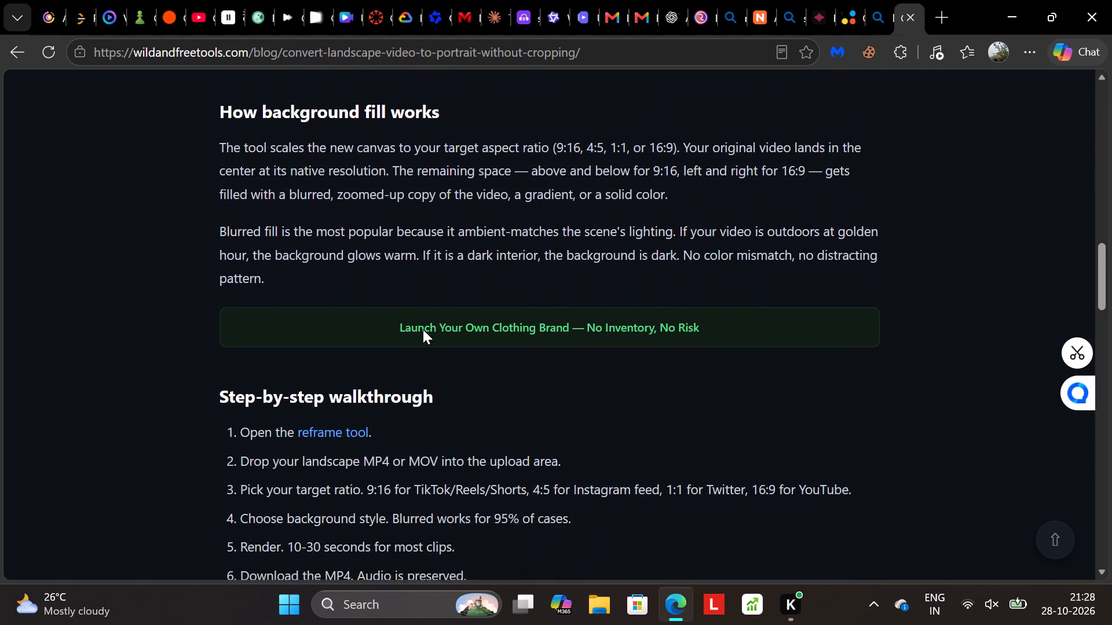
pyautogui.scroll(-8, 423, 329)
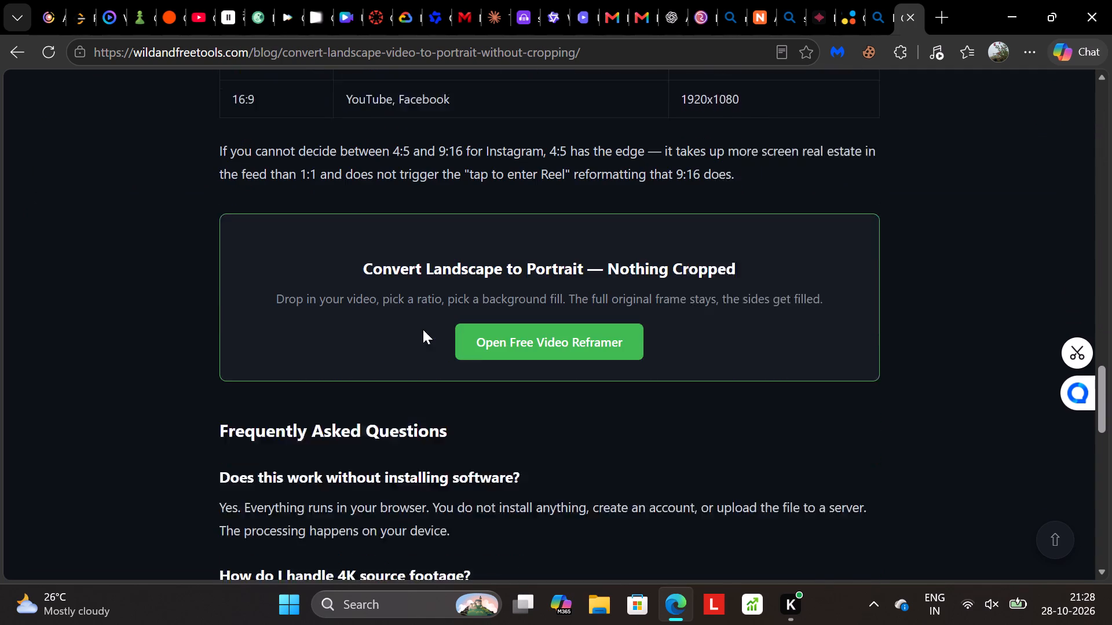
pyautogui.scroll(-1, 423, 329)
pyautogui.click(518, 282)
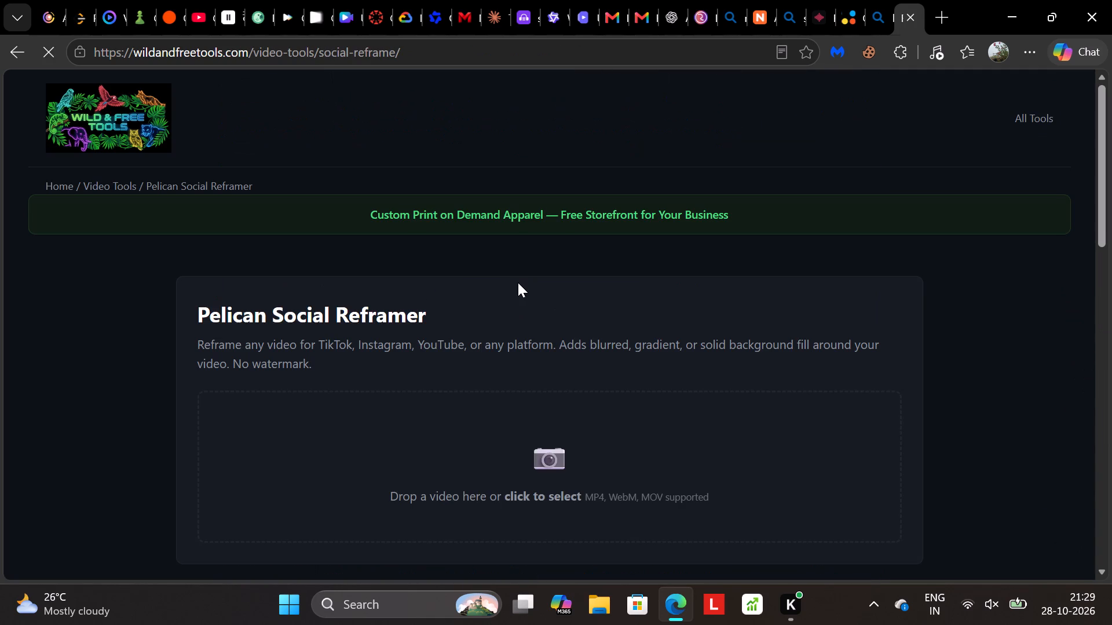
# Upload the Video Project (1) file from Downloads to Pelican Social Reframer.
pyautogui.click(569, 455)
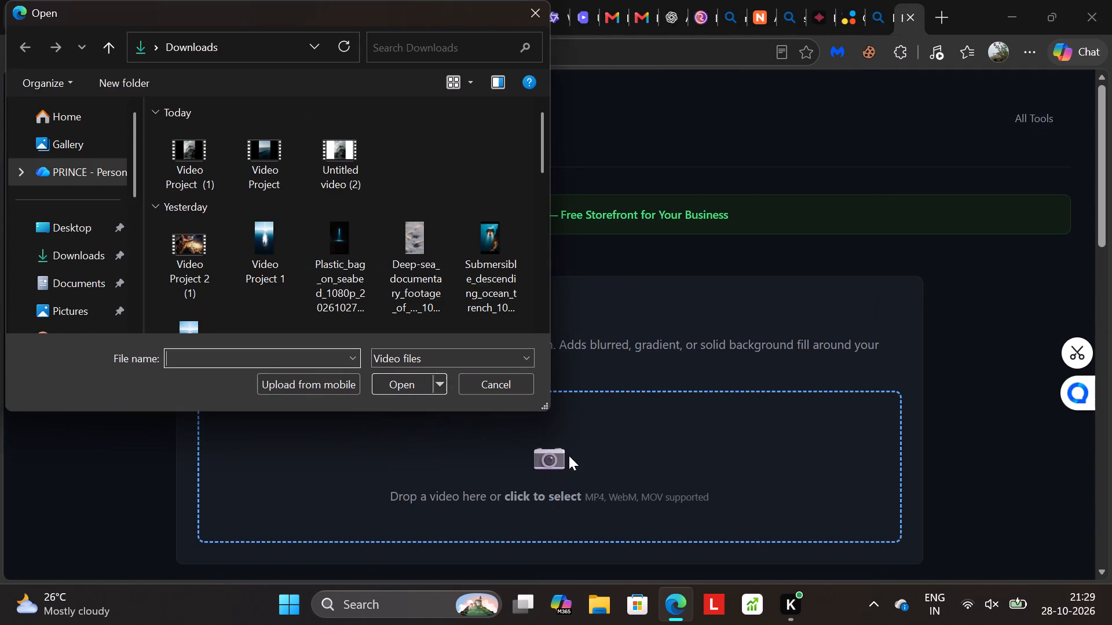
pyautogui.doubleClick(194, 170)
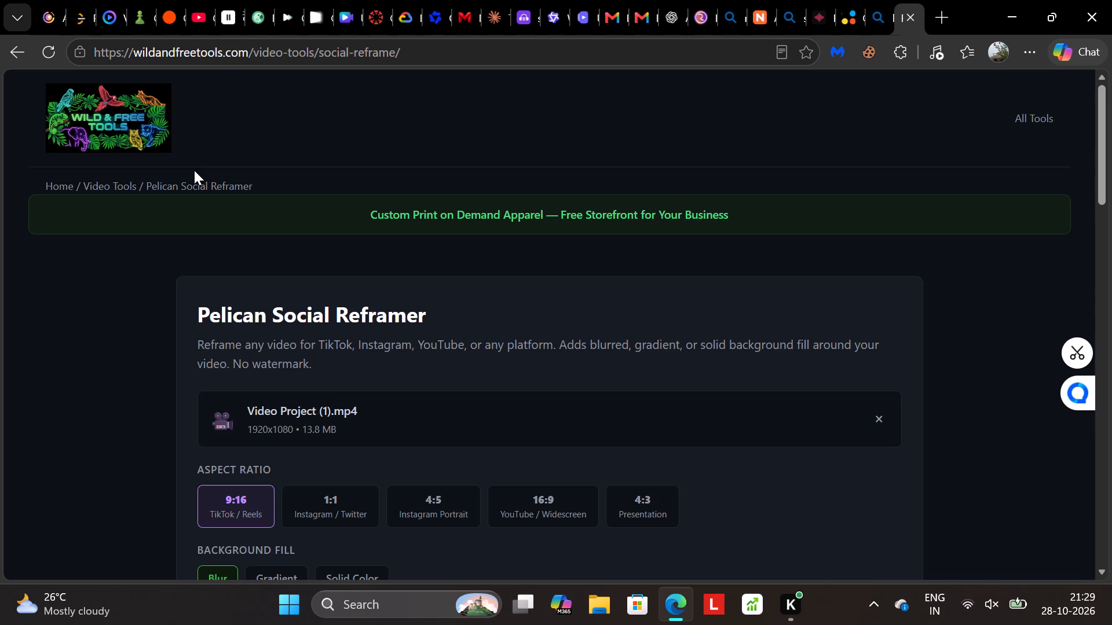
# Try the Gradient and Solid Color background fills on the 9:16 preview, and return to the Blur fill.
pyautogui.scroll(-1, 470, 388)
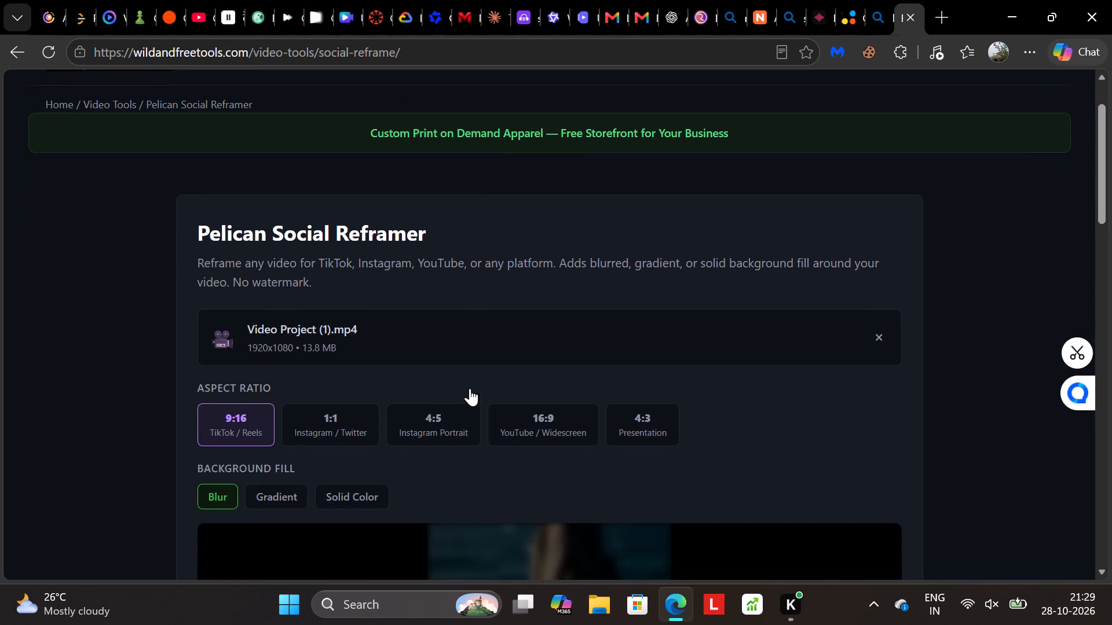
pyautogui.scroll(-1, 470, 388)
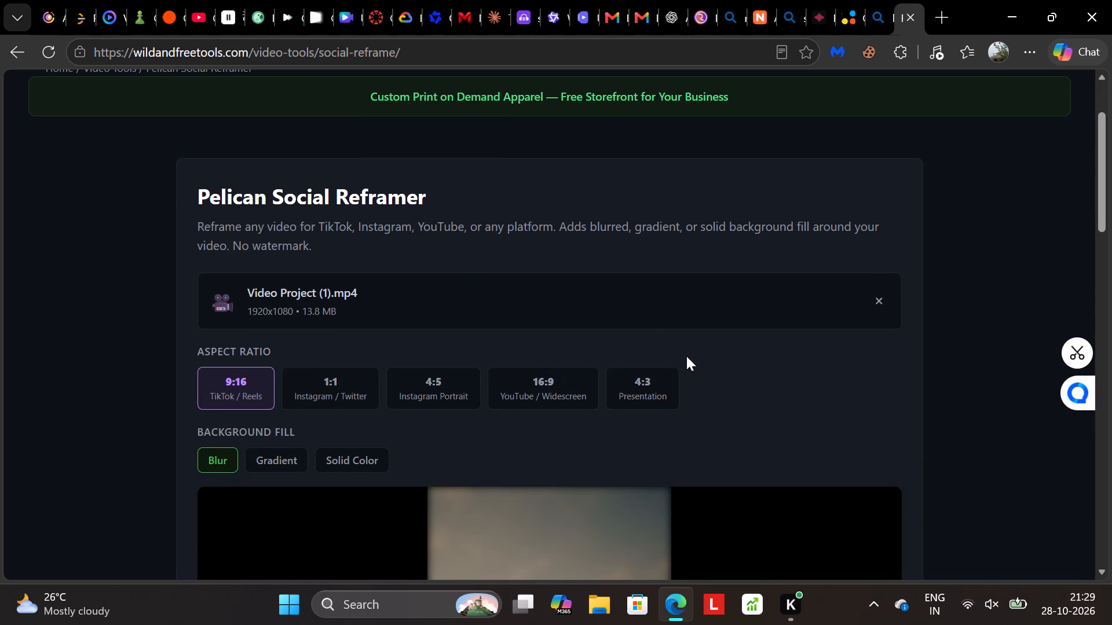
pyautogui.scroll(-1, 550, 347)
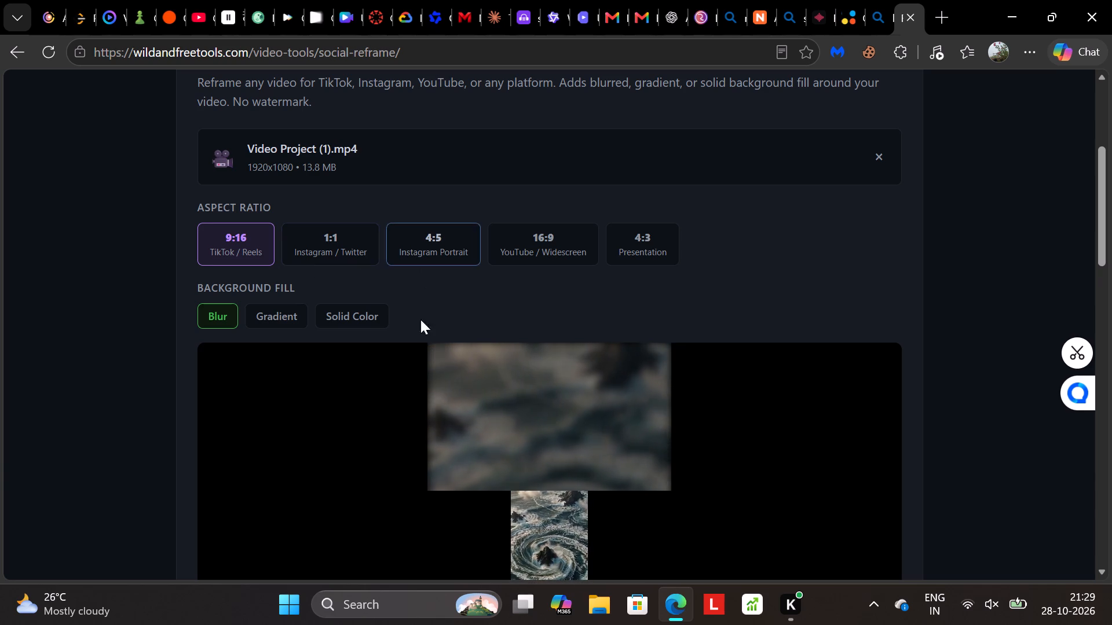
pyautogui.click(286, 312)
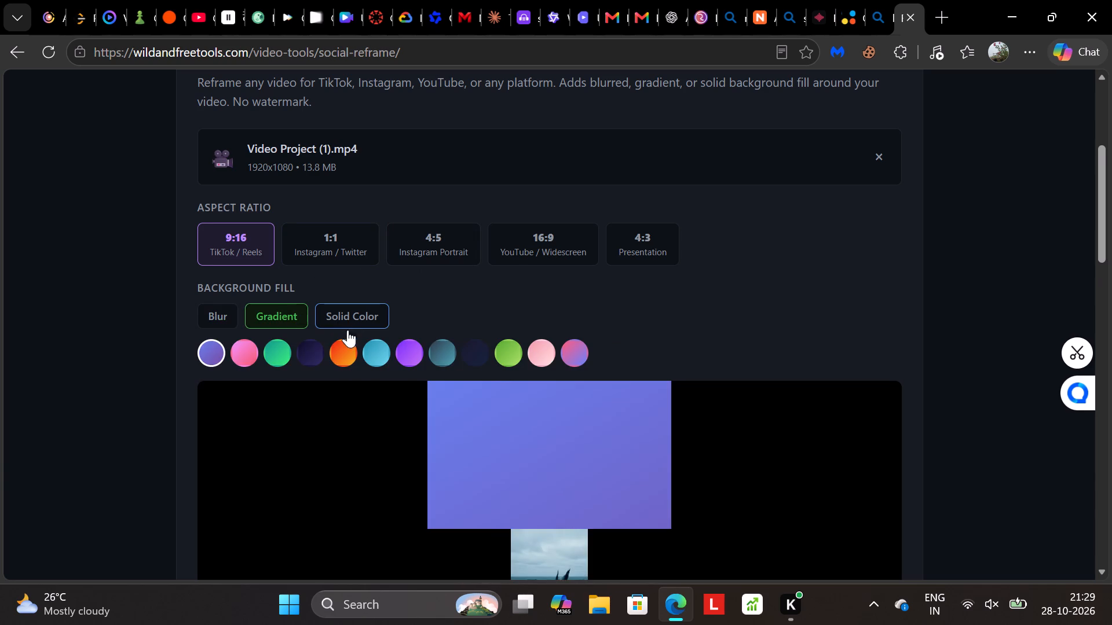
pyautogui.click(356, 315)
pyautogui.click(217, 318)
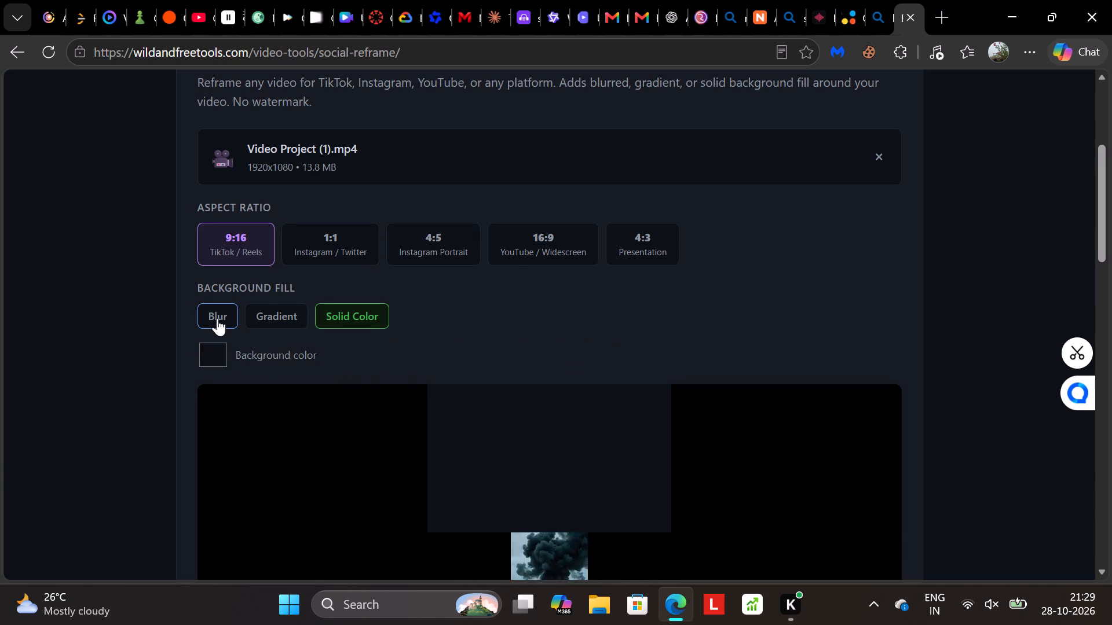
# Set the aspect ratio to 16:9 YouTube / Widescreen and start rendering the video.
pyautogui.click(542, 260)
pyautogui.scroll(-1, 542, 260)
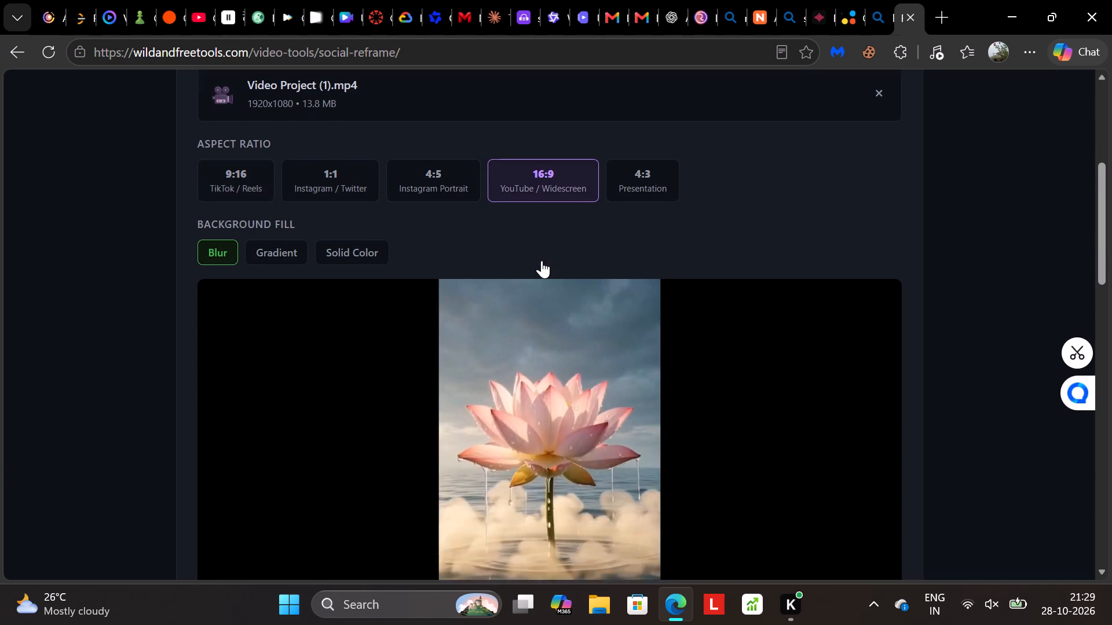
pyautogui.scroll(-2, 542, 260)
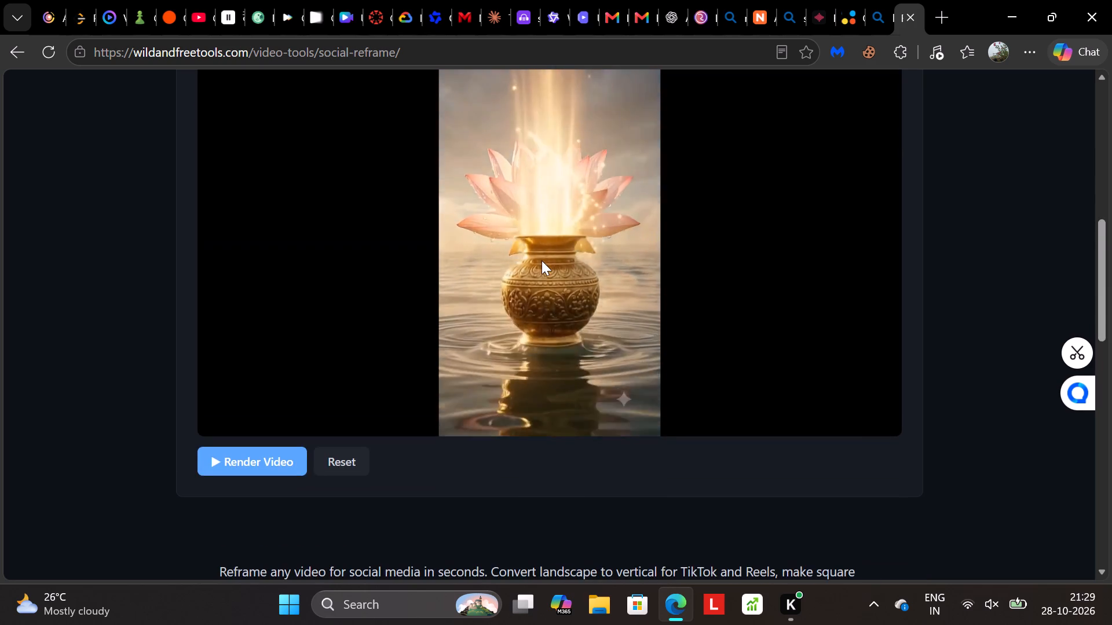
pyautogui.scroll(-2, 542, 260)
pyautogui.click(269, 285)
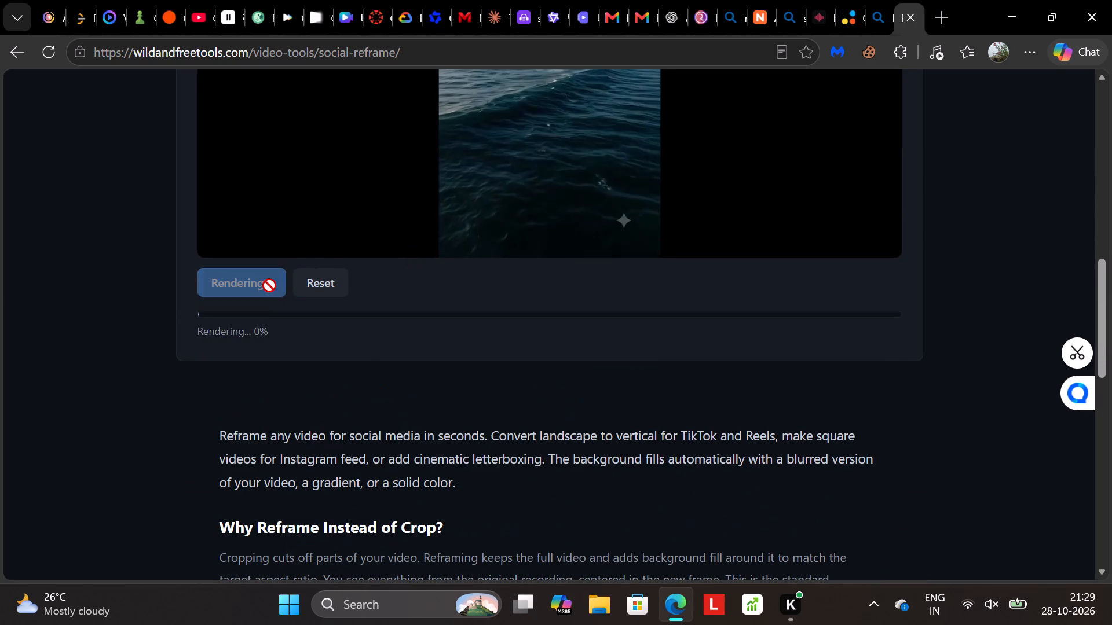
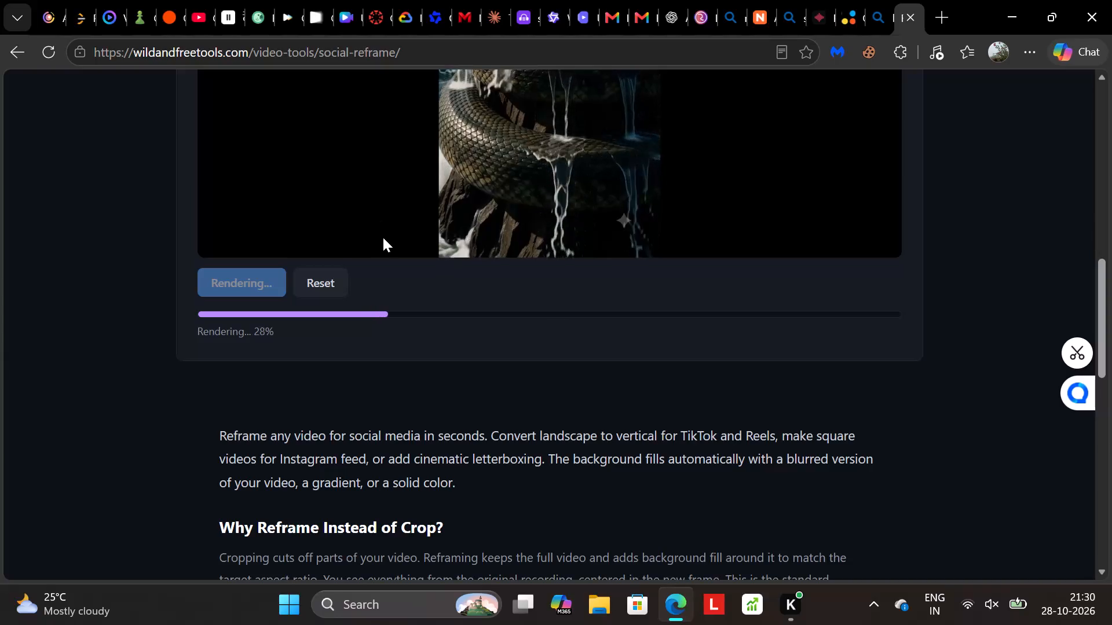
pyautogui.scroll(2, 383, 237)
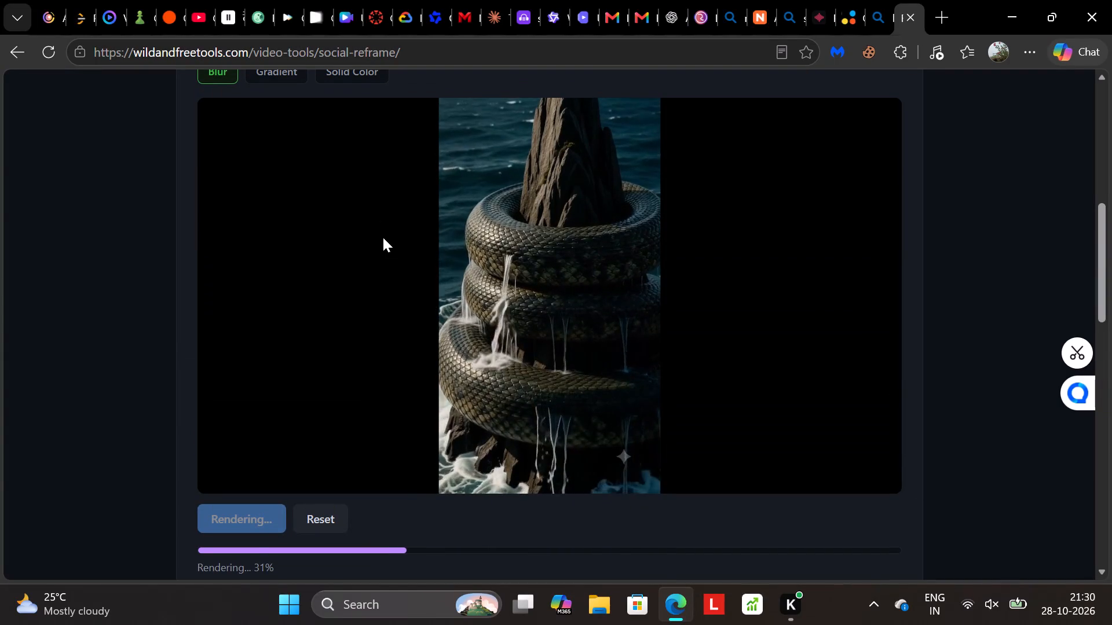
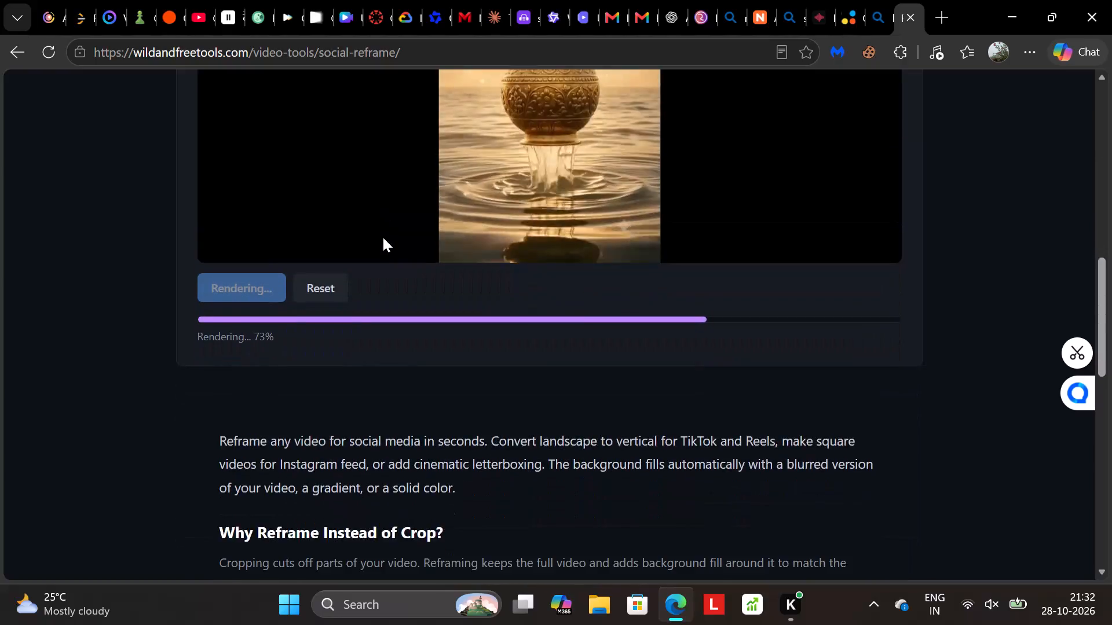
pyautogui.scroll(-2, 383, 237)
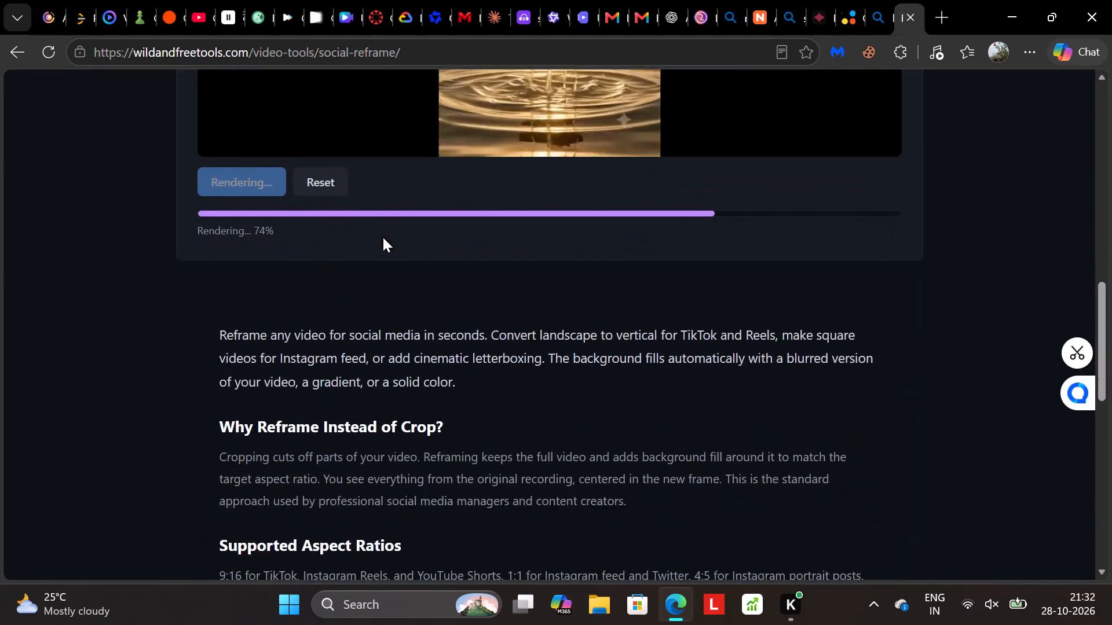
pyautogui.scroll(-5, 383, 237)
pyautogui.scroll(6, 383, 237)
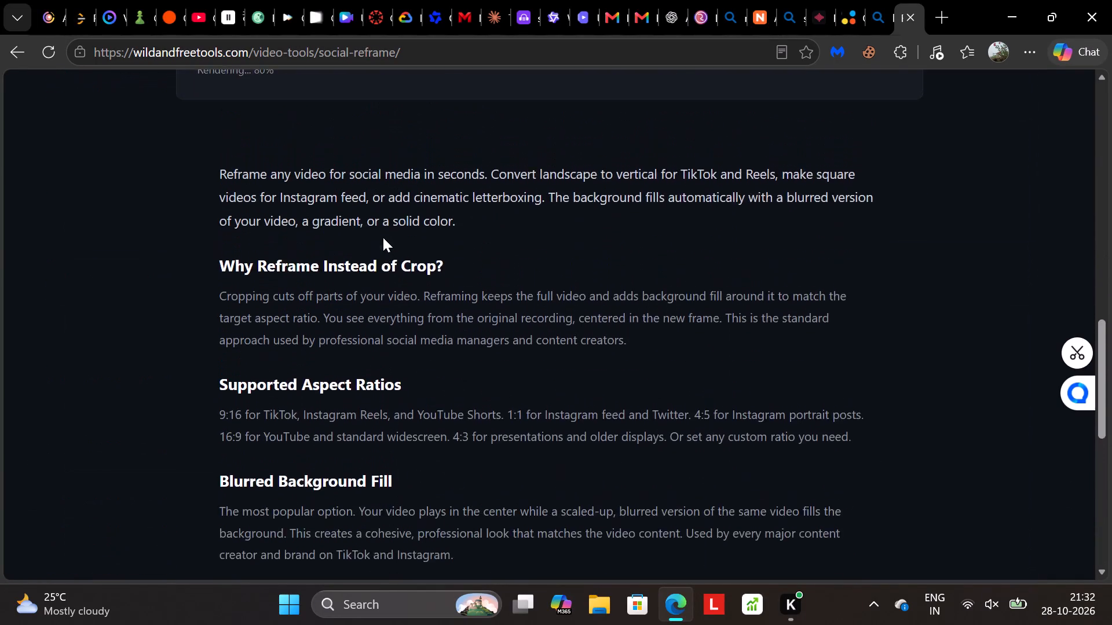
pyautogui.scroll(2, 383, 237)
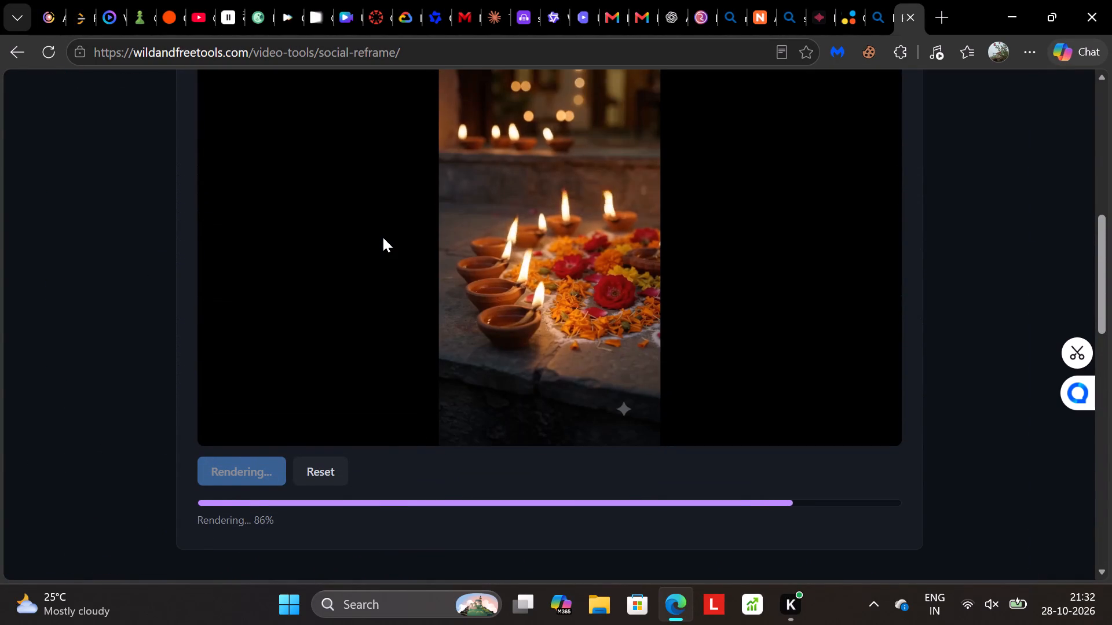
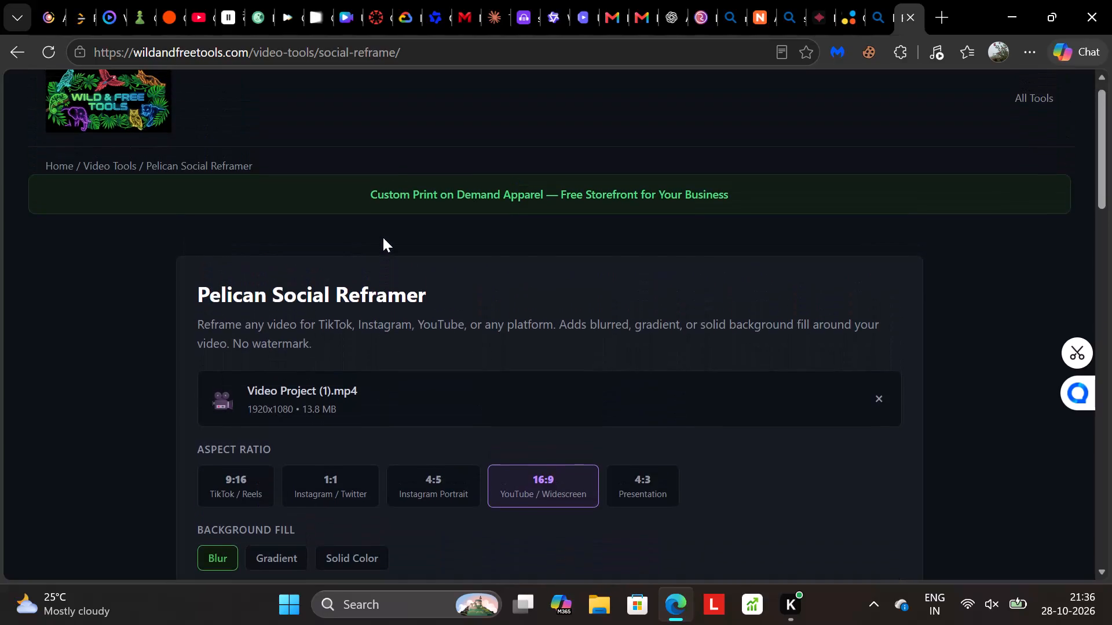
# Examine the rendering progress and preview of the 16:9 reframe of Video Project (1).
pyautogui.scroll(-3, 383, 237)
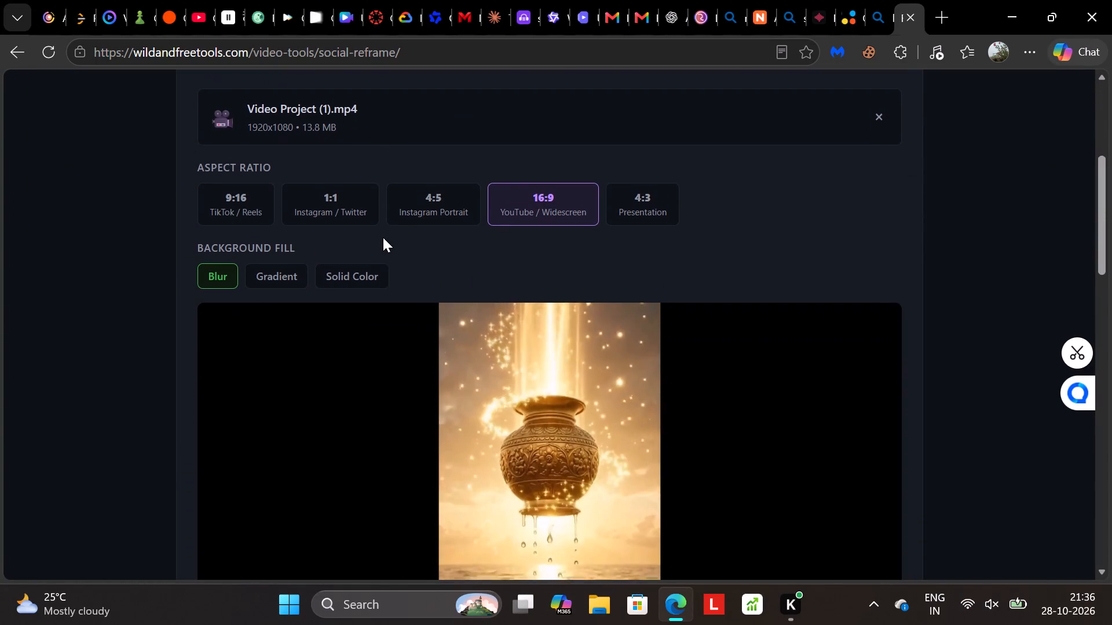
pyautogui.scroll(-4, 383, 237)
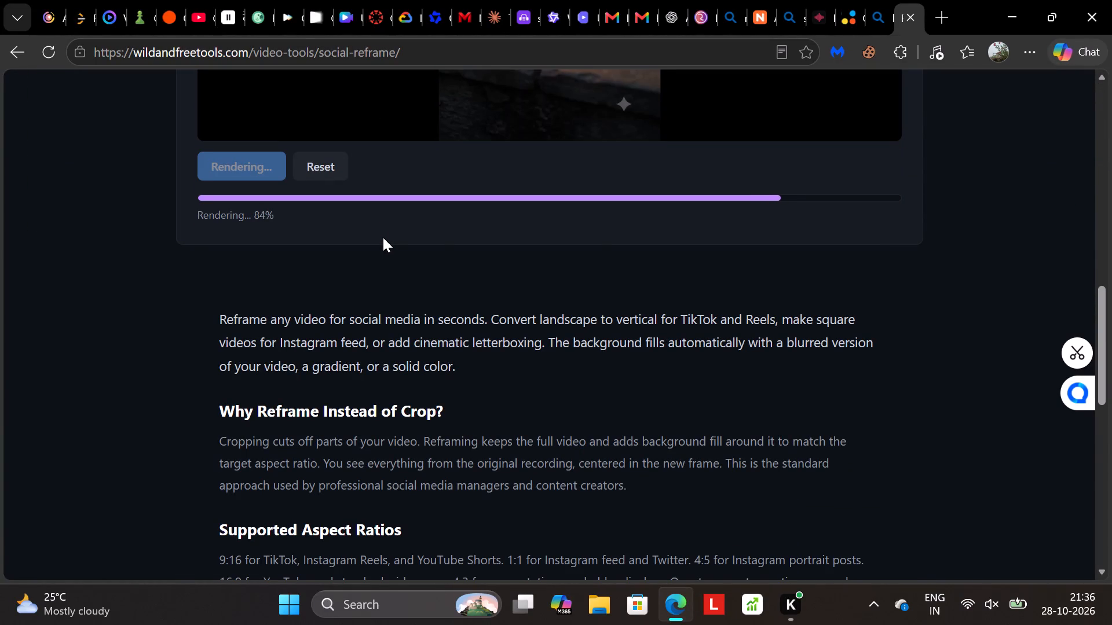
pyautogui.scroll(-2, 383, 237)
pyautogui.scroll(4, 383, 237)
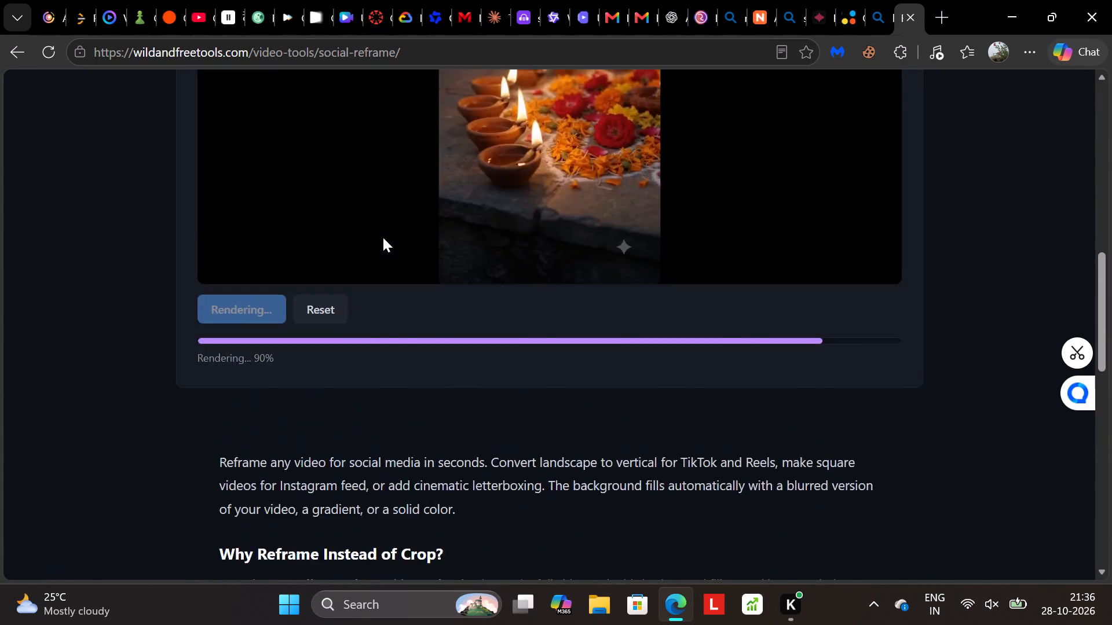
pyautogui.scroll(1, 383, 237)
pyautogui.scroll(-3, 383, 237)
pyautogui.scroll(2, 383, 237)
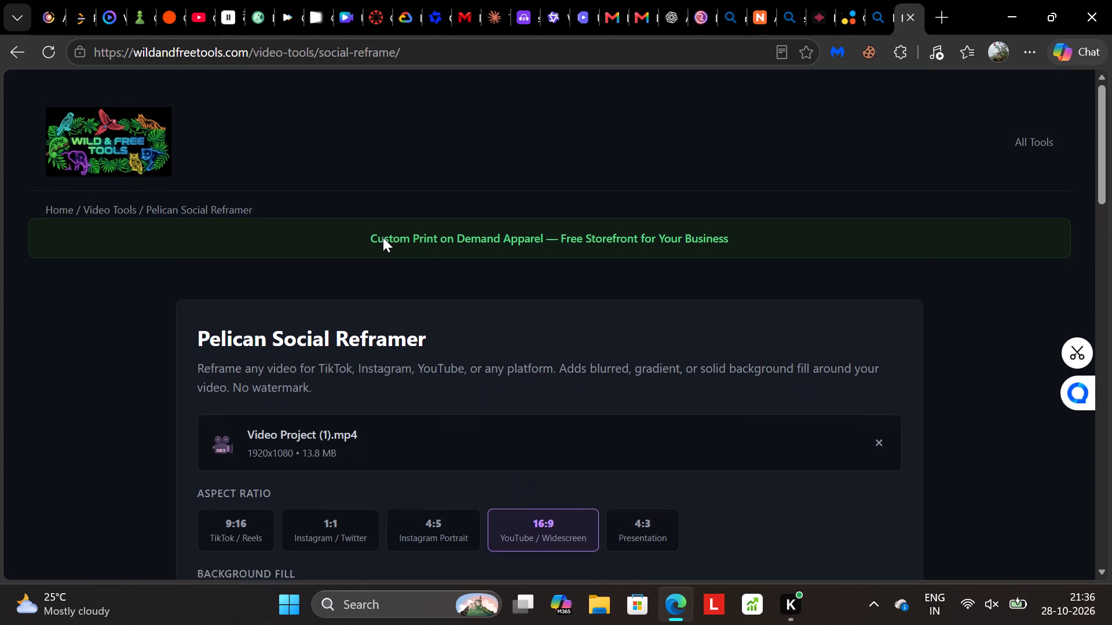
# Abandon Pelican Social Reframer and open Pixoate's Portrait to Landscape Video Converter from the web search results.
pyautogui.hscroll(9, 383, 237)
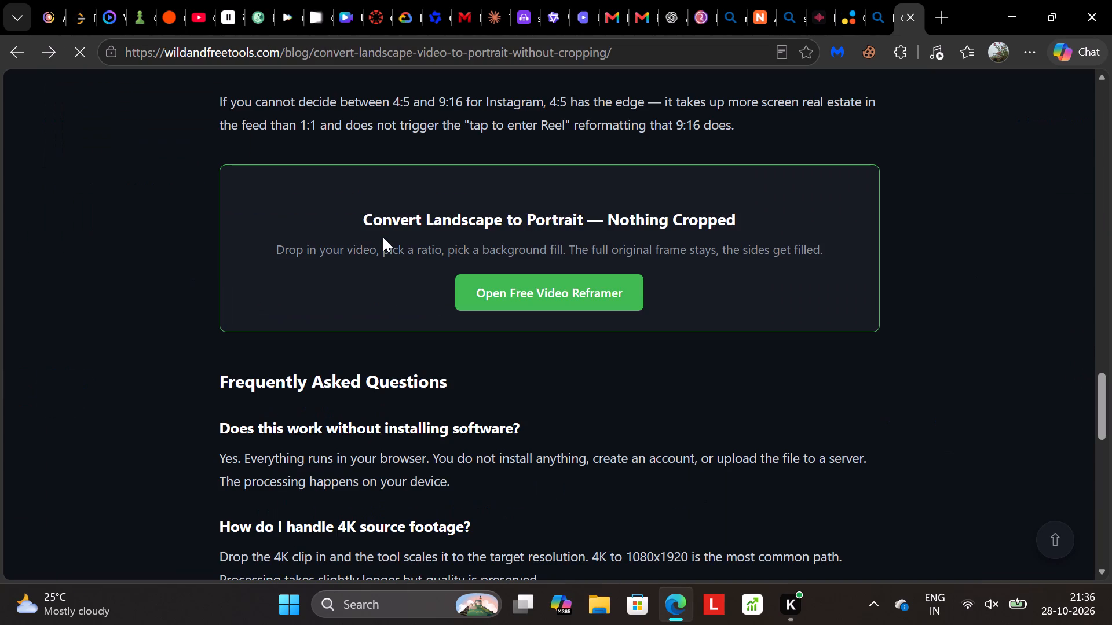
pyautogui.hscroll(7, 383, 237)
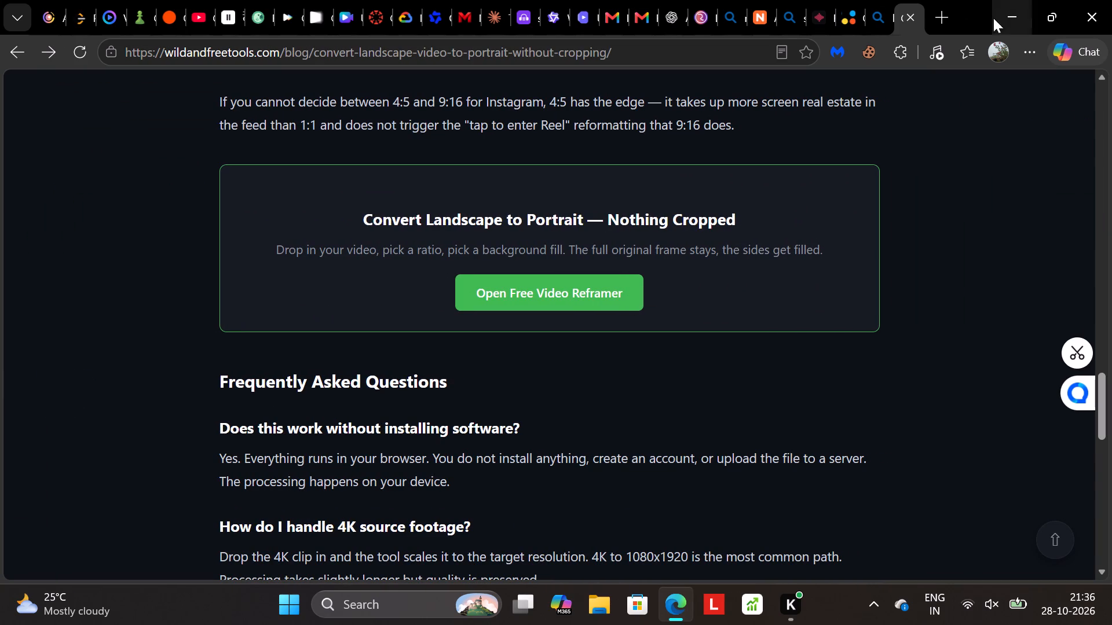
pyautogui.click(913, 18)
pyautogui.scroll(-4, 612, 356)
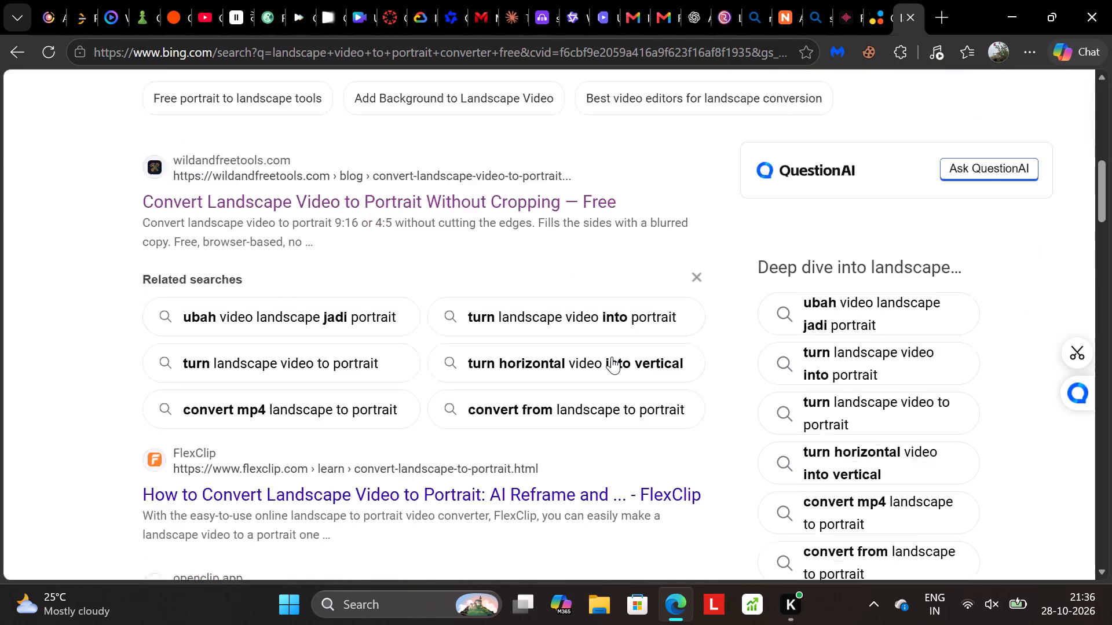
pyautogui.scroll(-7, 612, 356)
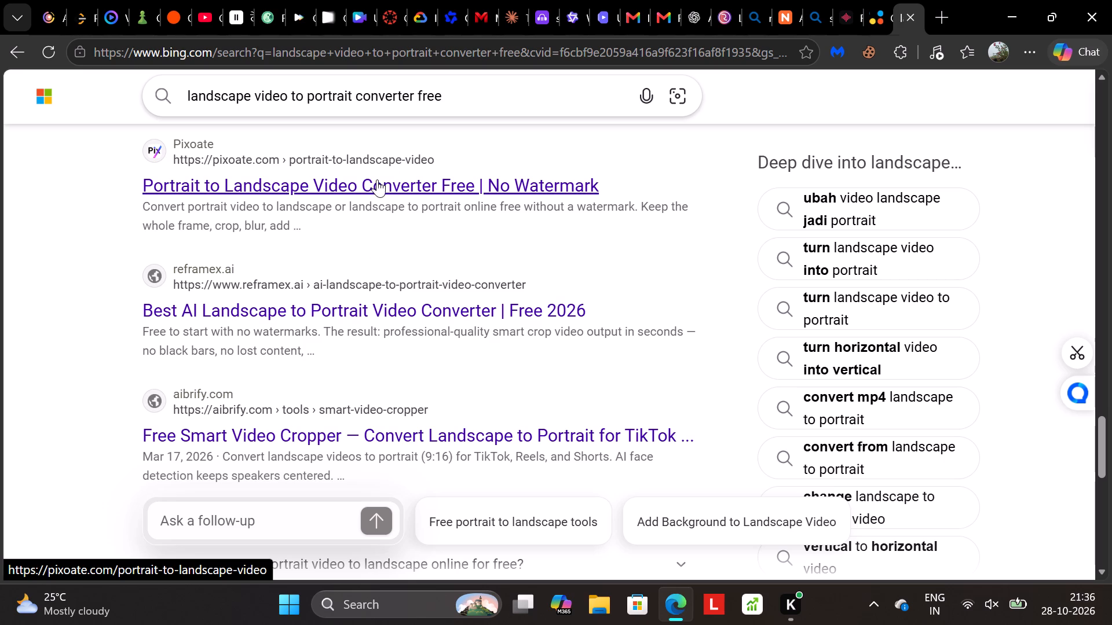
pyautogui.click(439, 186)
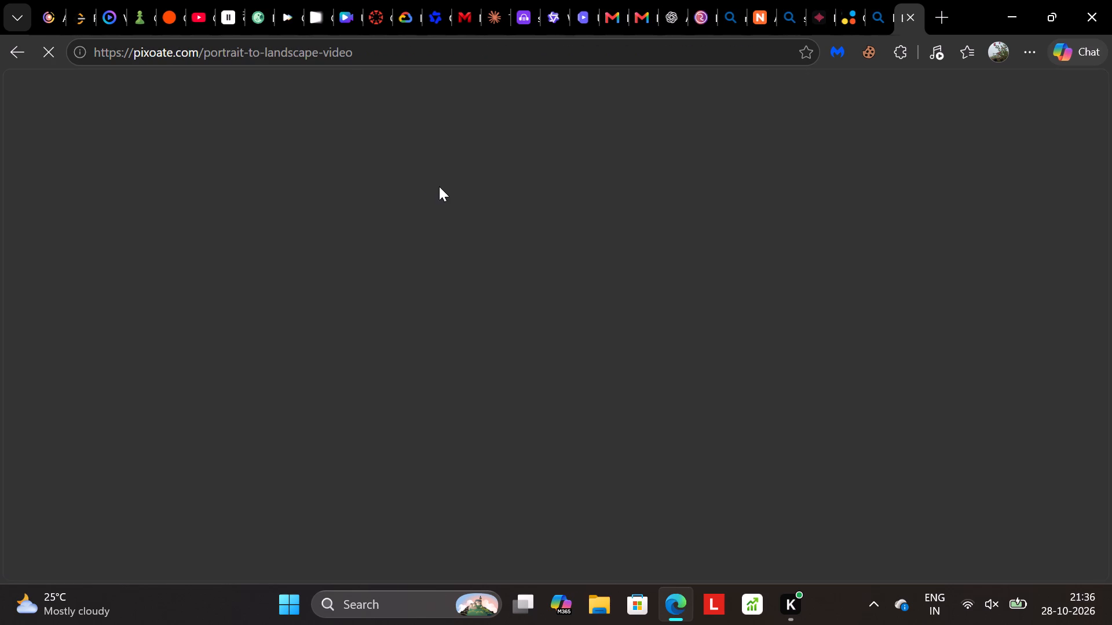
pyautogui.scroll(-1, 439, 186)
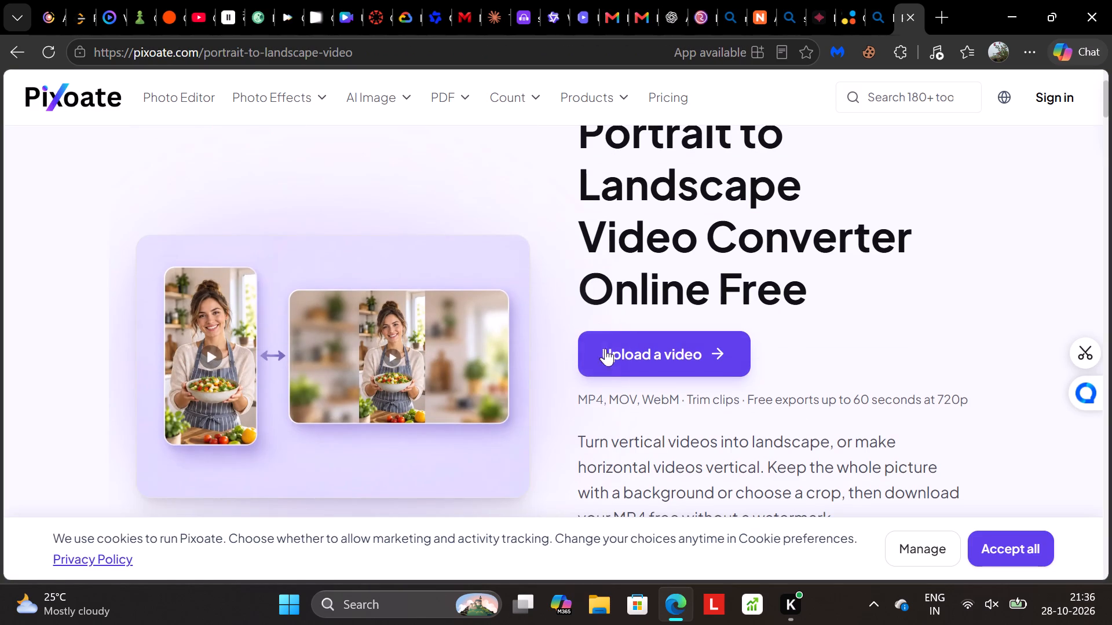
# Upload Video Project (1) from the Downloads folder to the Pixoate converter.
pyautogui.click(612, 367)
pyautogui.click(520, 337)
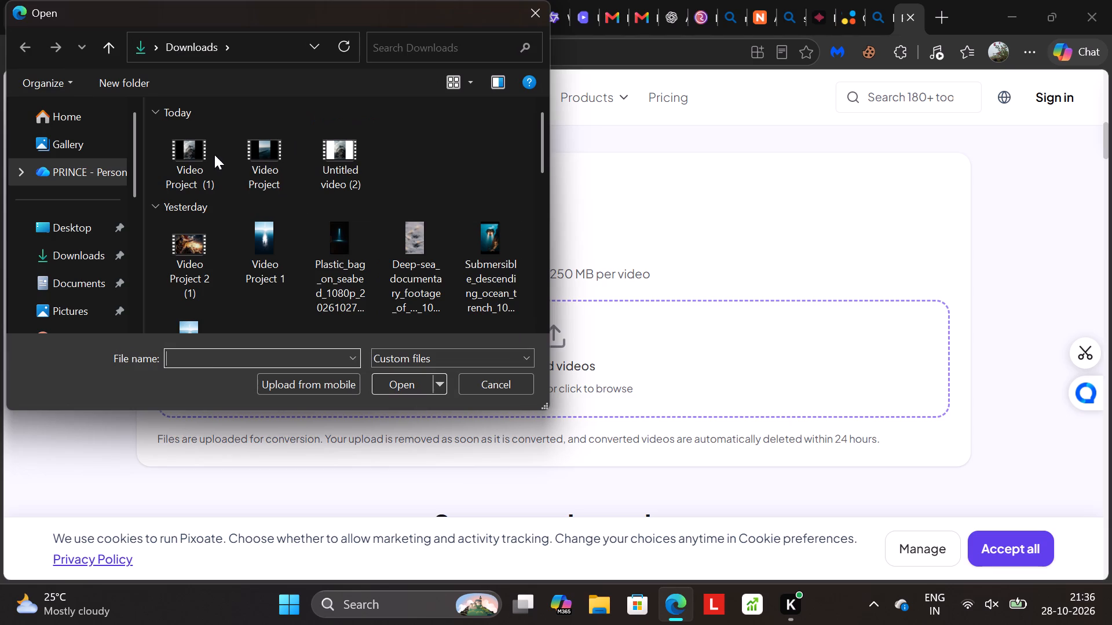
pyautogui.doubleClick(214, 155)
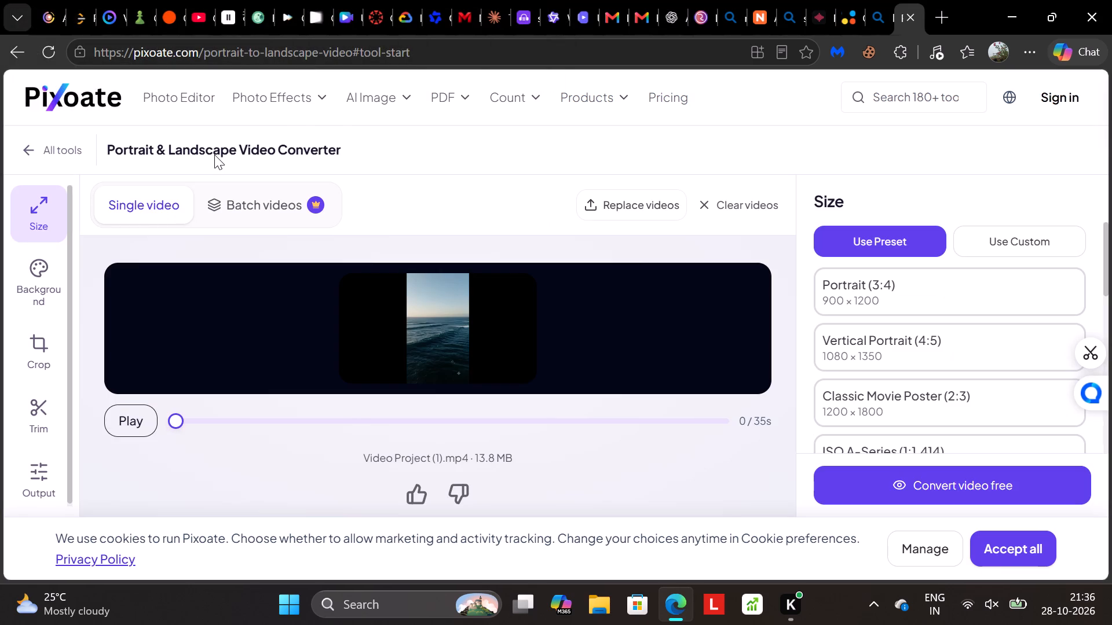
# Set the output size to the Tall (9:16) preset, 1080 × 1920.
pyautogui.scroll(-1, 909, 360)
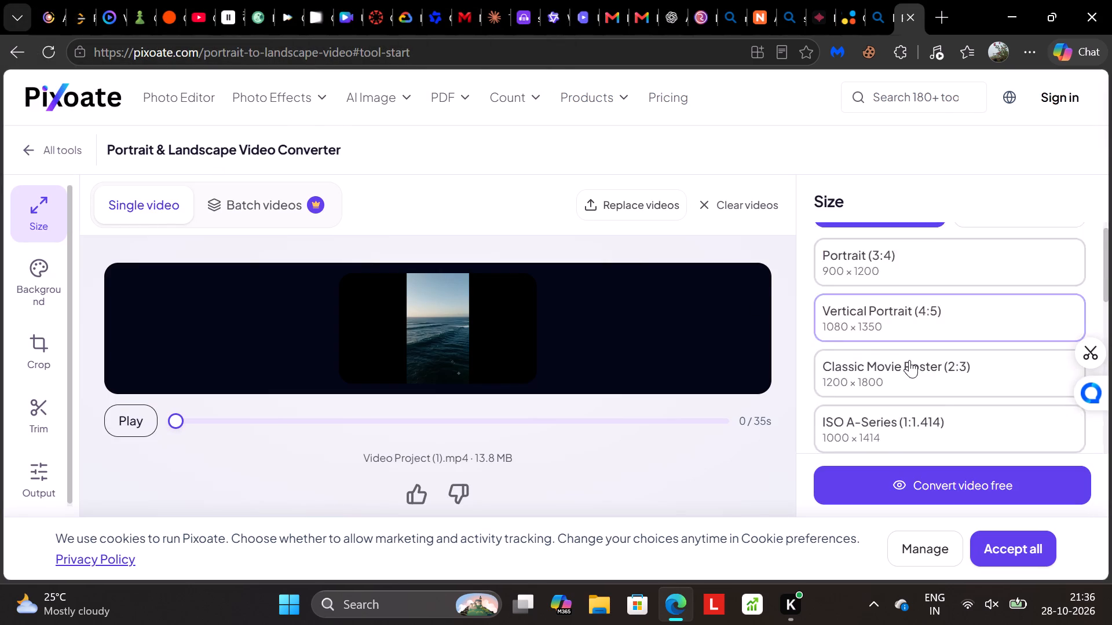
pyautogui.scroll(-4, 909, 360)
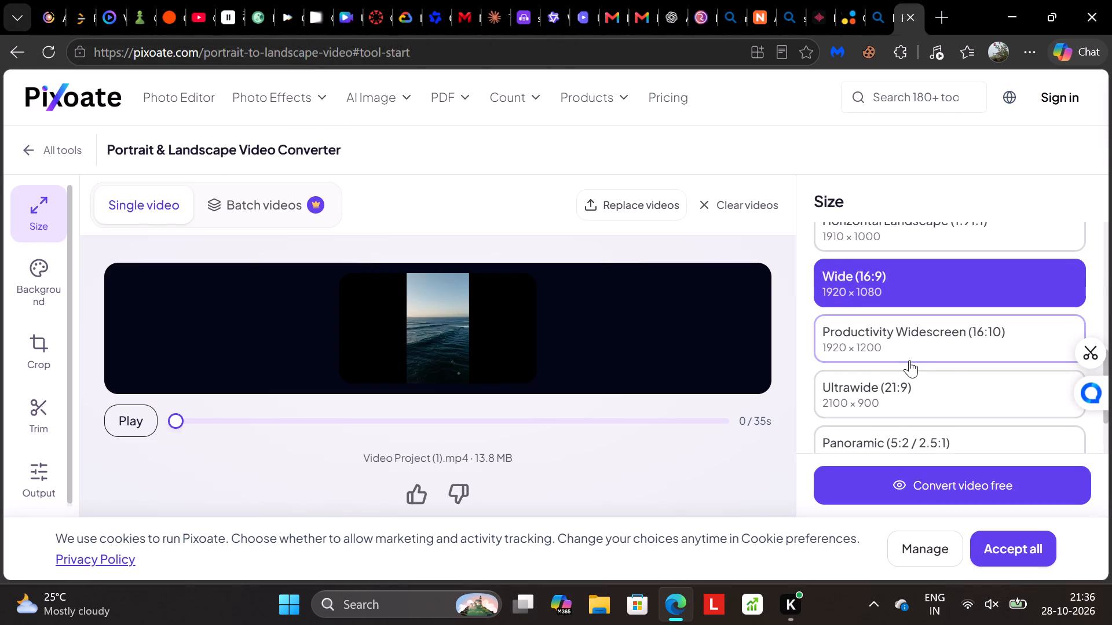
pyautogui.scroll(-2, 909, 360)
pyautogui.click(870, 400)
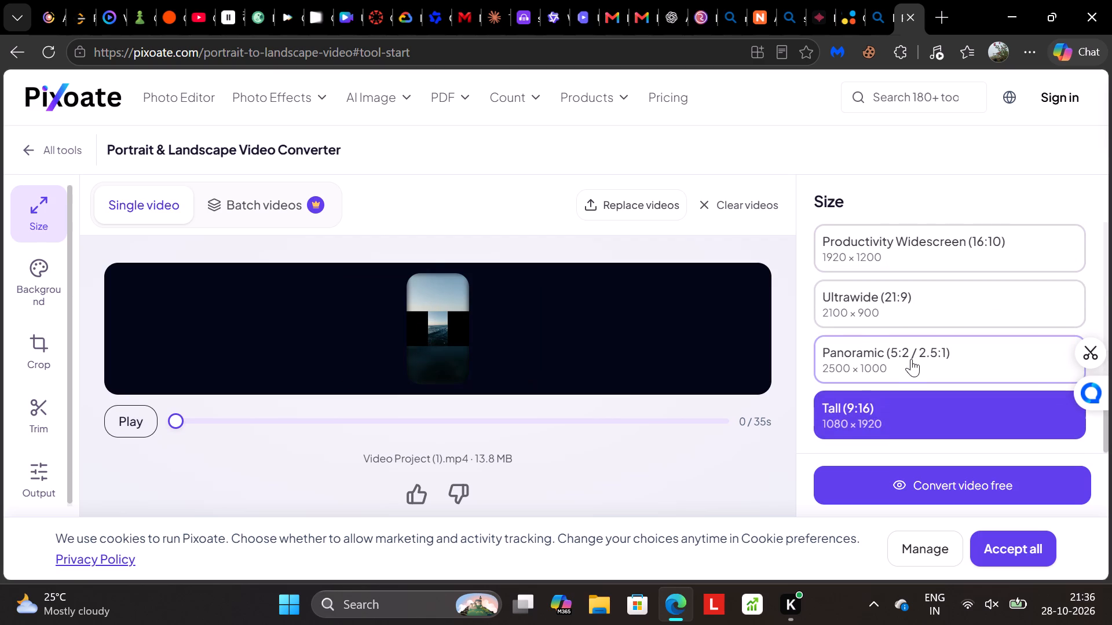
# Look over the other size presets and the custom width and height option.
pyautogui.scroll(6, 911, 359)
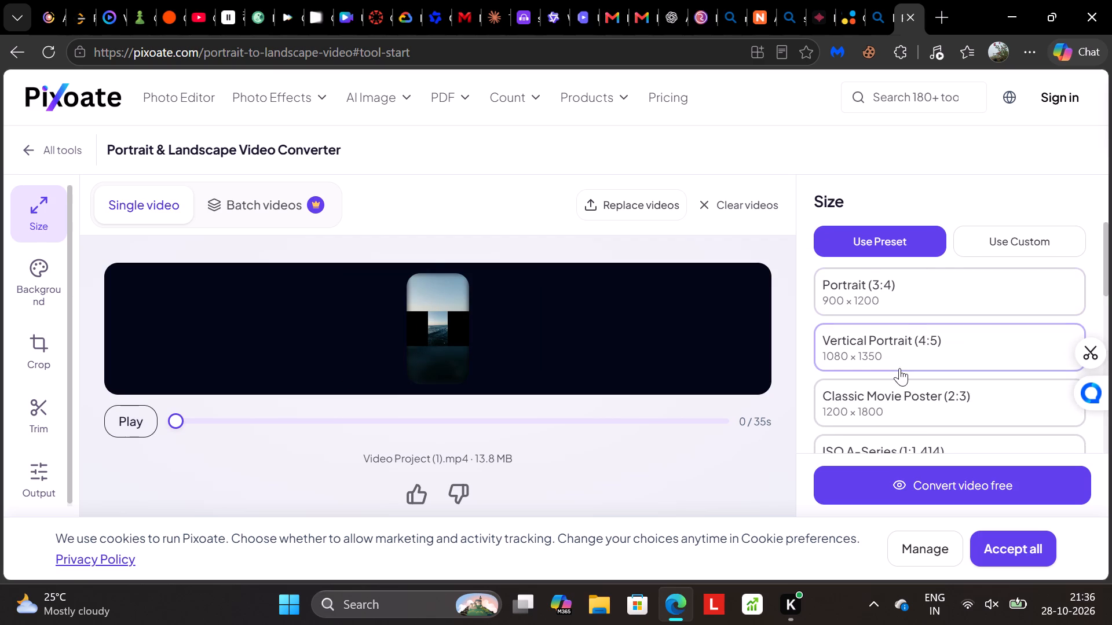
pyautogui.scroll(-2, 899, 368)
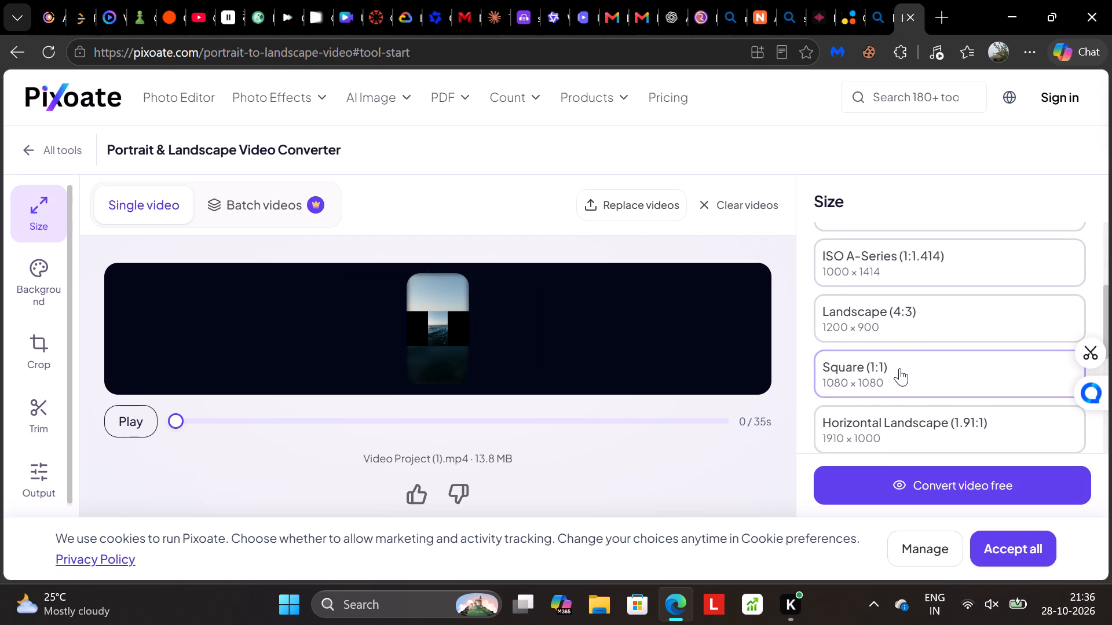
pyautogui.scroll(3, 899, 368)
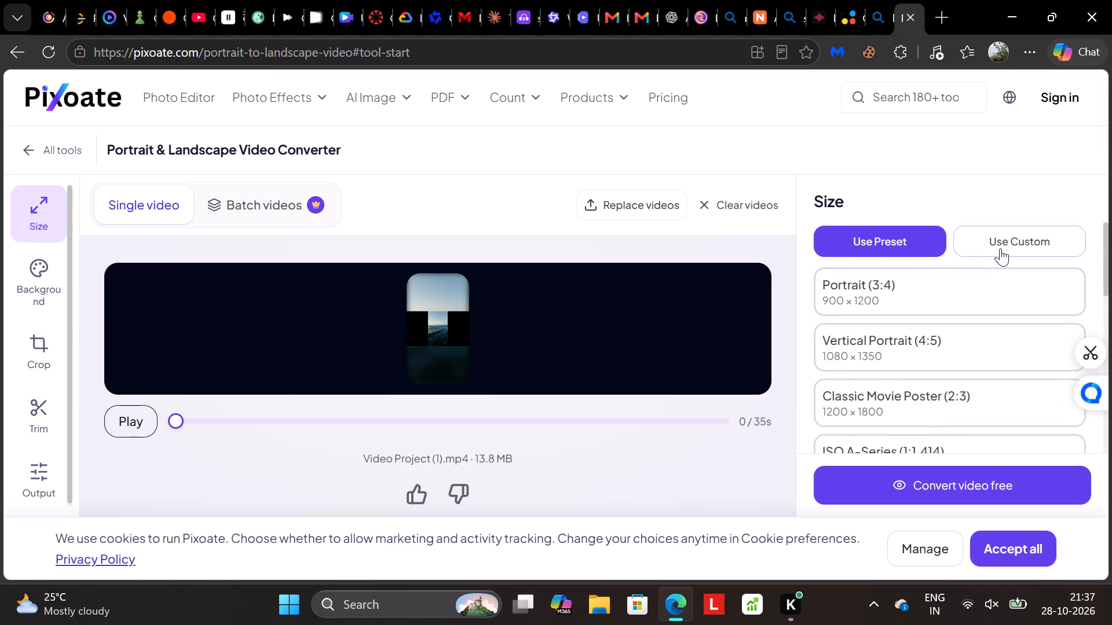
pyautogui.click(1001, 248)
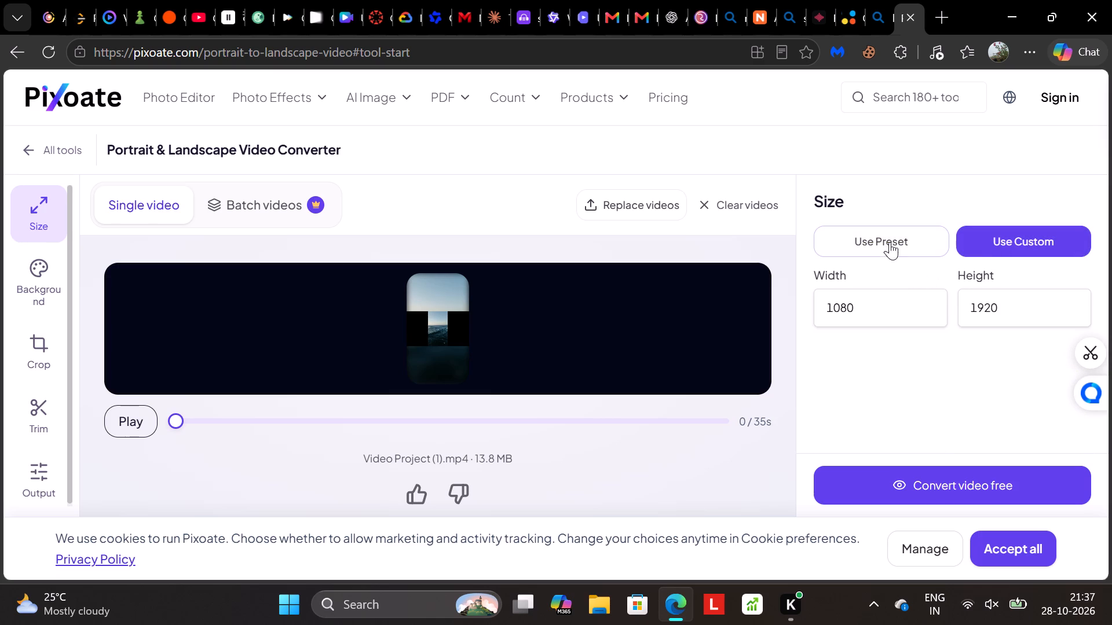
pyautogui.click(887, 239)
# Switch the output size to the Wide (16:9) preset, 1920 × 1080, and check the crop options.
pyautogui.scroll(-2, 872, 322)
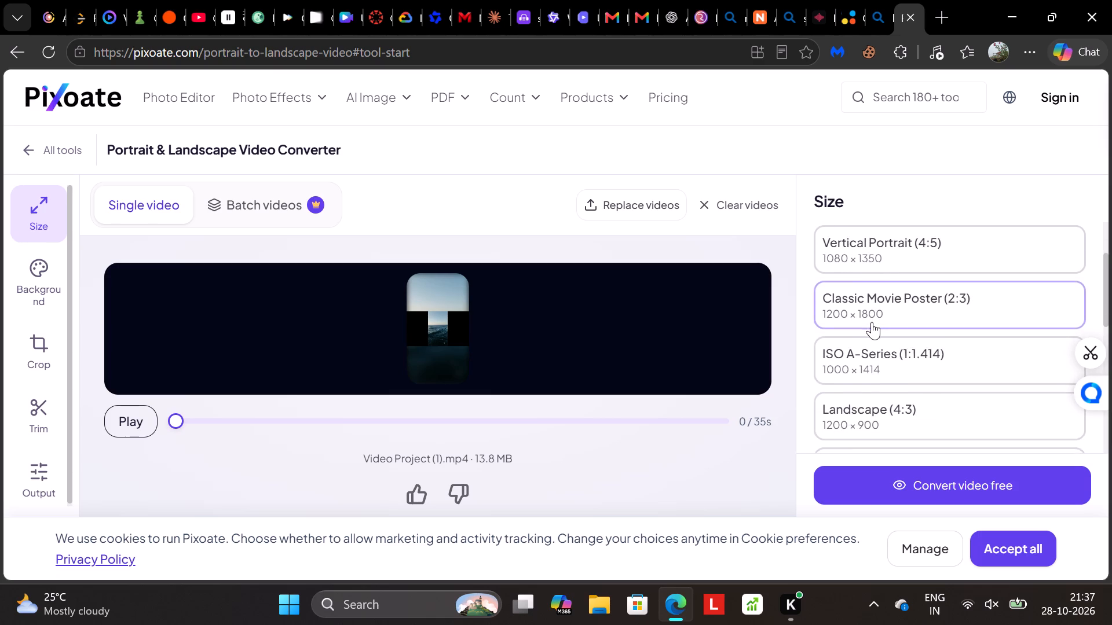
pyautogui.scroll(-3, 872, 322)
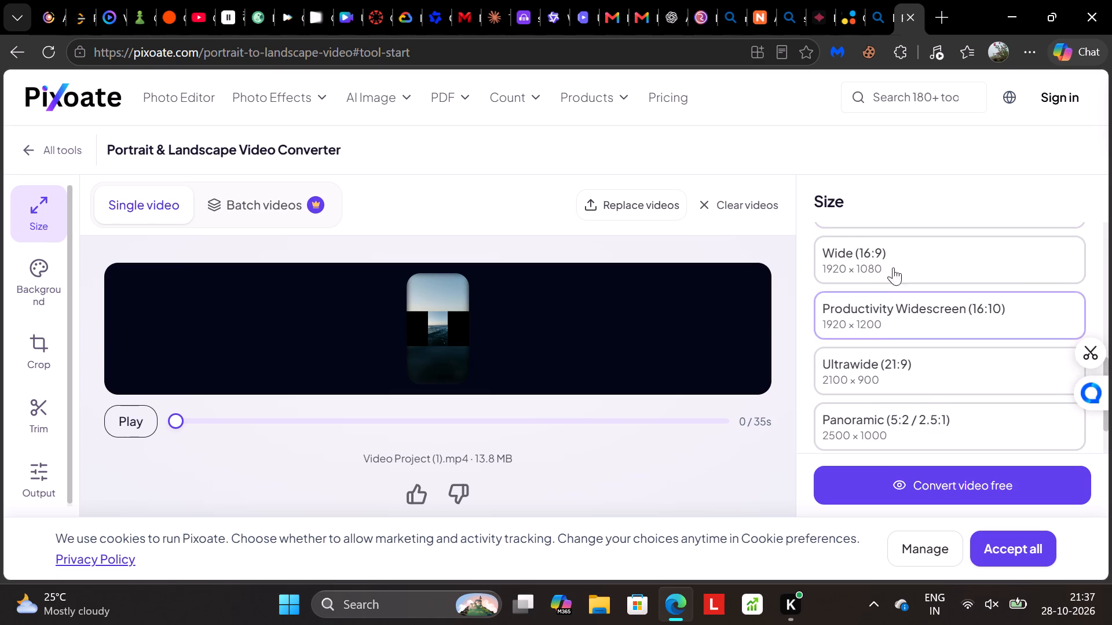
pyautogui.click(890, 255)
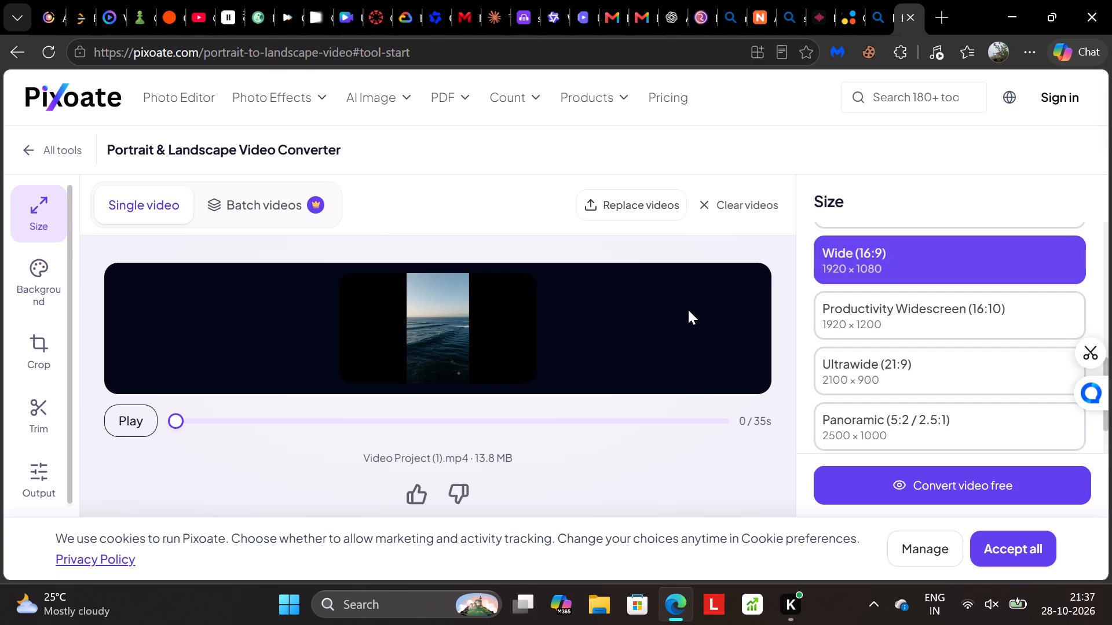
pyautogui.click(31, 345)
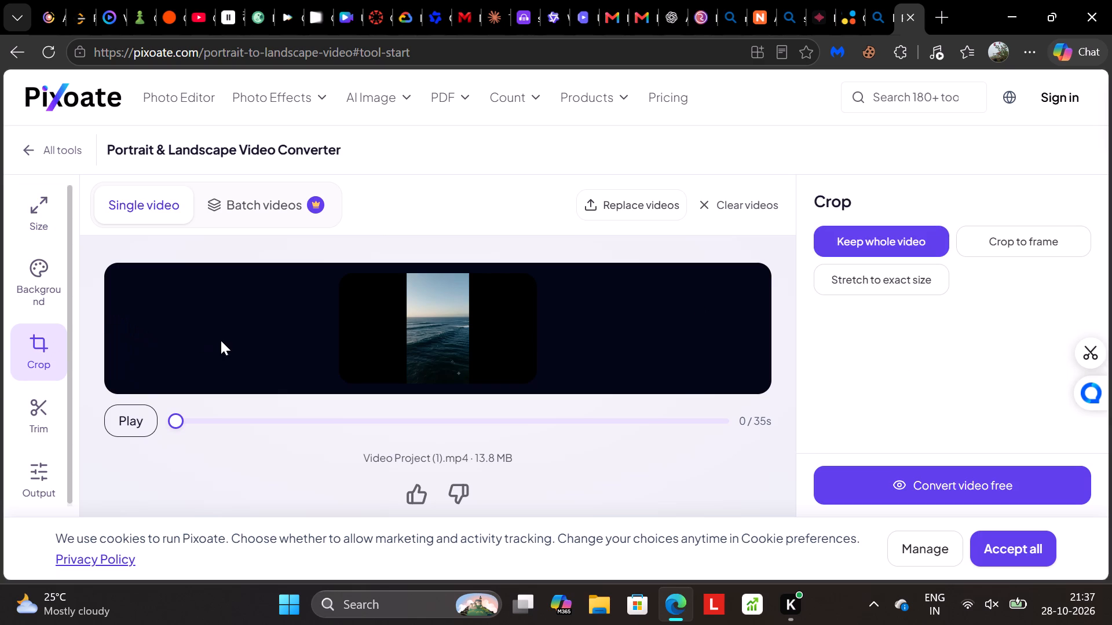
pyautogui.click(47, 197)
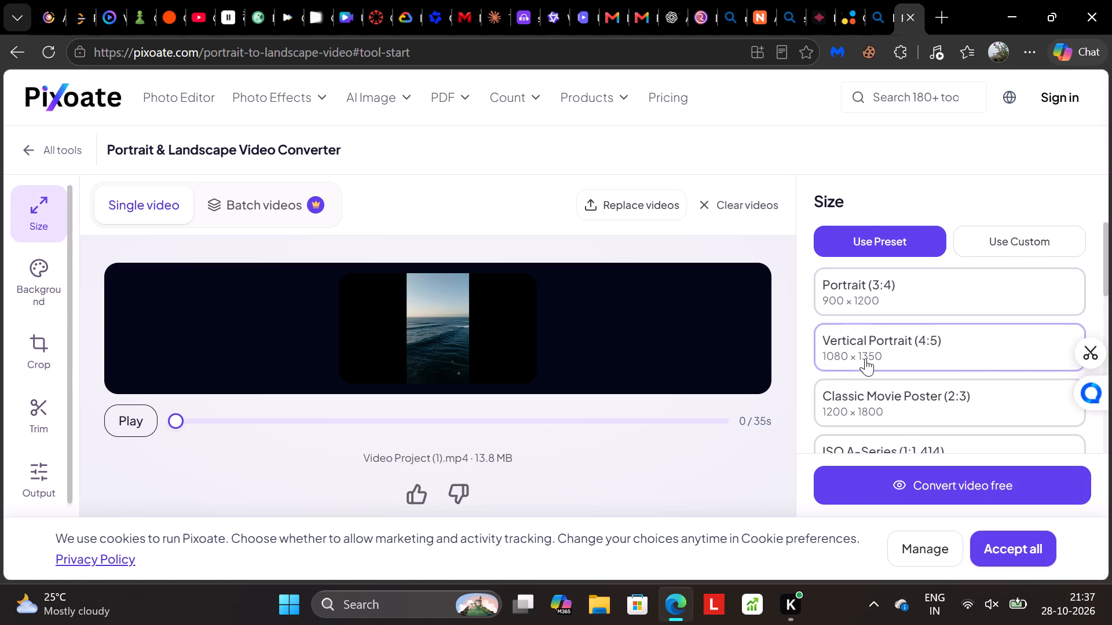
# Convert Video Project (1) with the Tall (9:16) size preset, 1080 × 1920.
pyautogui.scroll(-5, 865, 358)
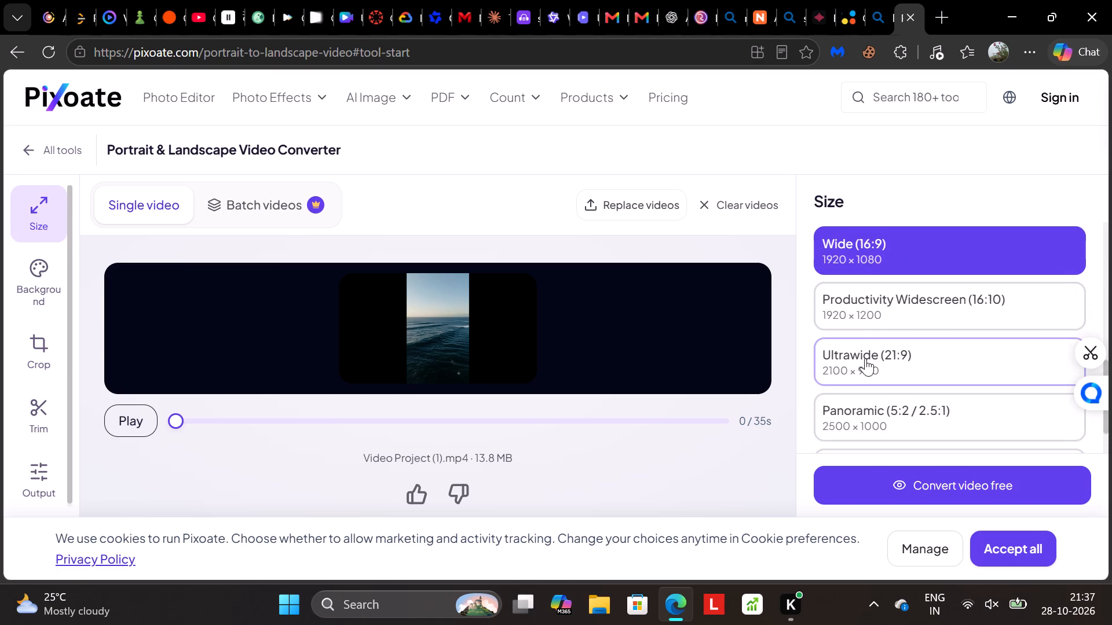
pyautogui.scroll(-4, 865, 358)
pyautogui.click(864, 403)
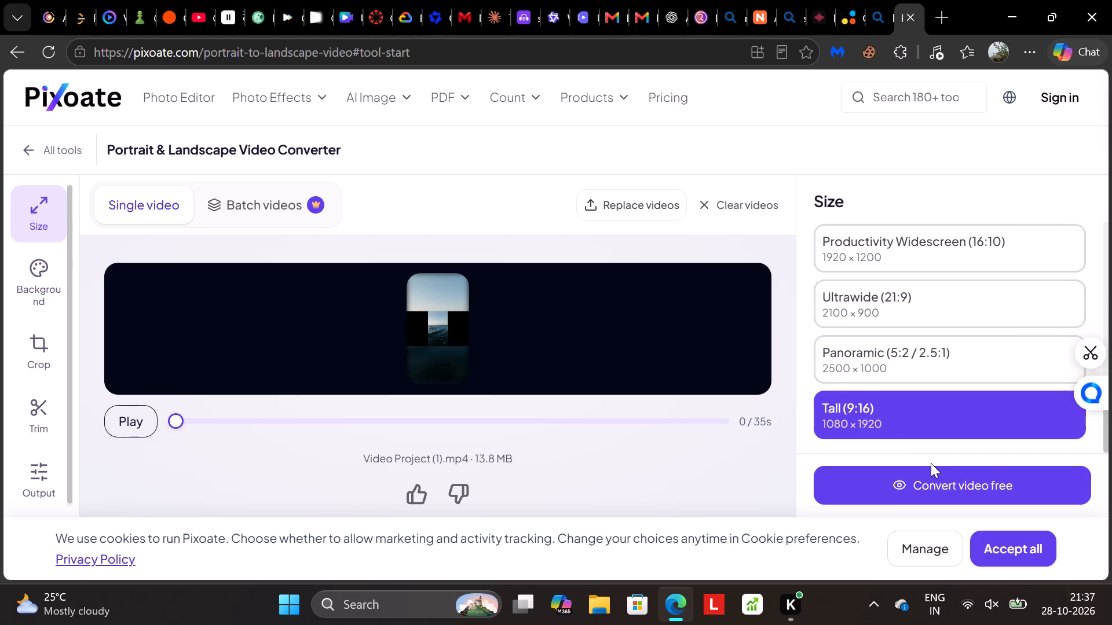
pyautogui.scroll(-1, 931, 463)
pyautogui.click(921, 482)
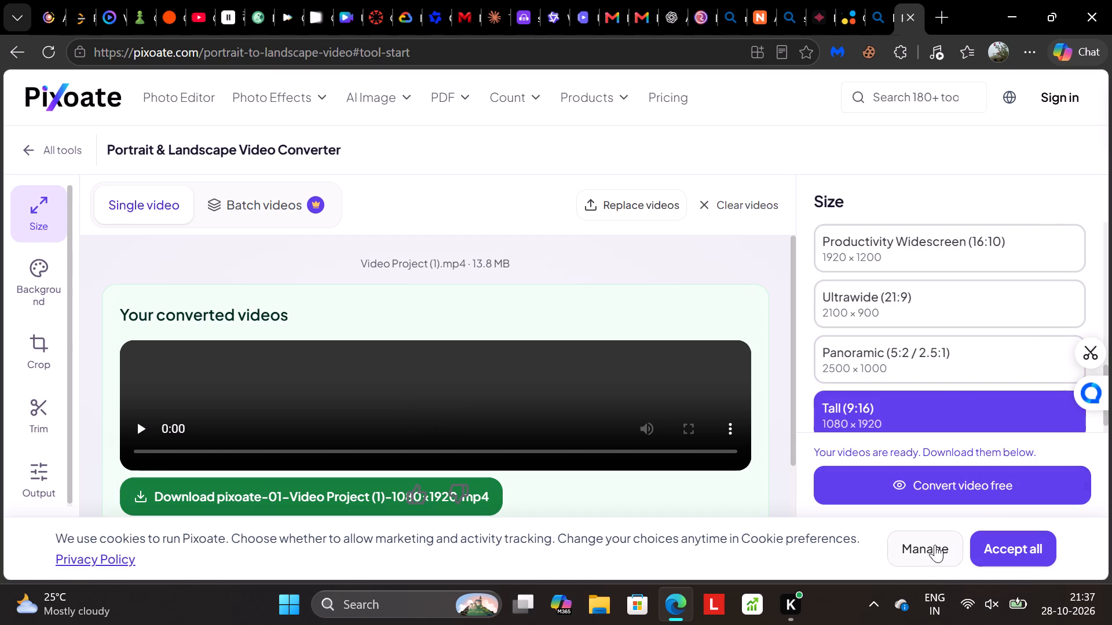
# Leave Pixoate without downloading and look through the search results for another landscape-to-portrait video converter.
pyautogui.hscroll(8, 548, 341)
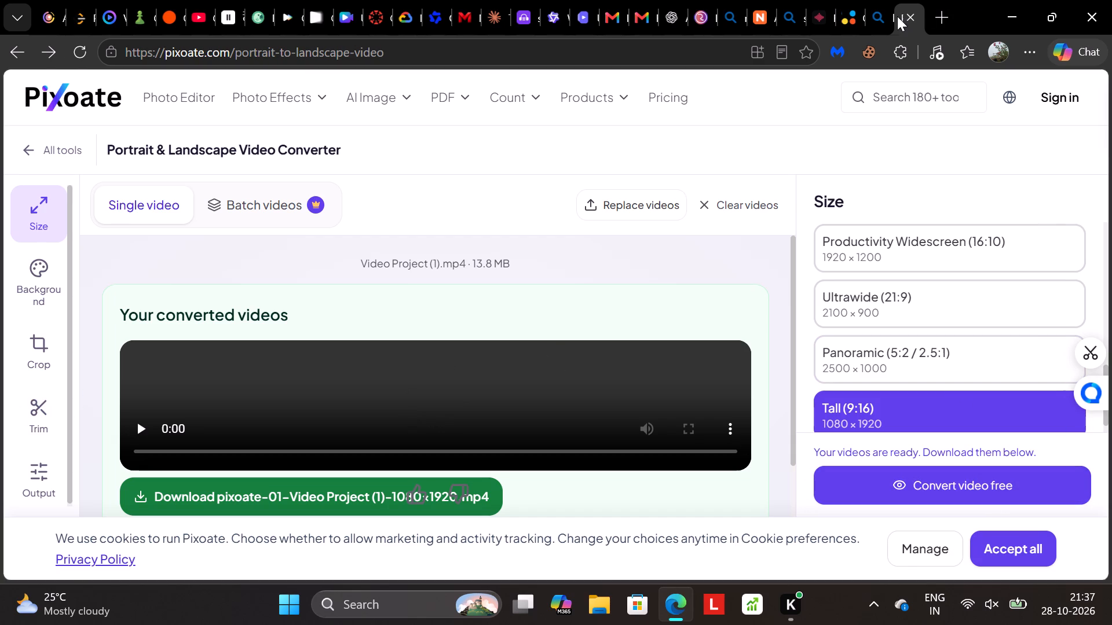
pyautogui.click(906, 18)
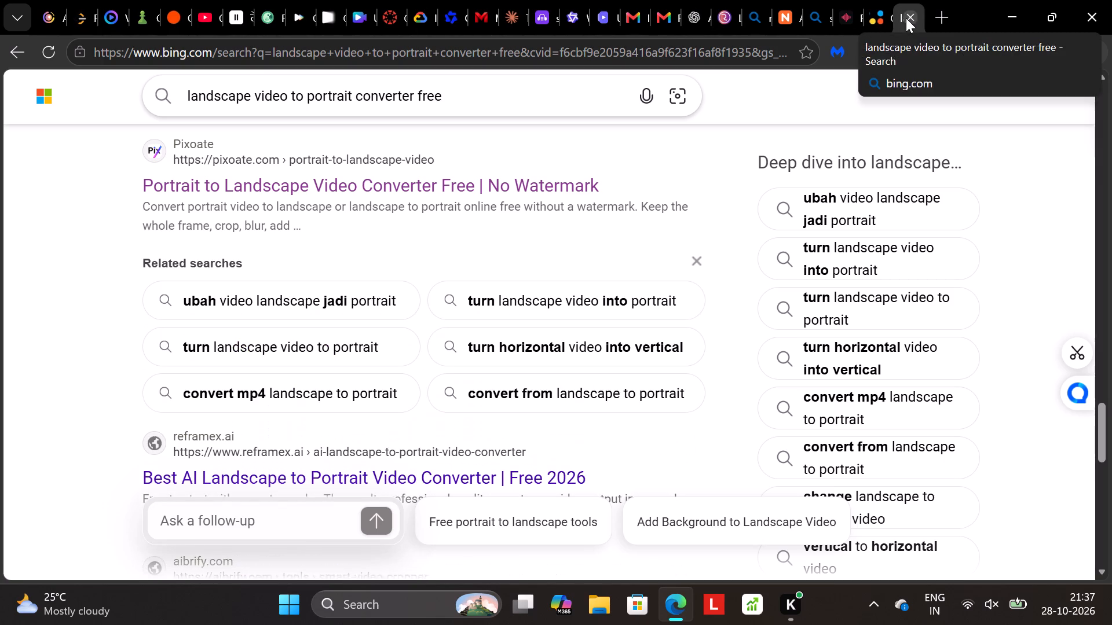
pyautogui.scroll(-4, 552, 264)
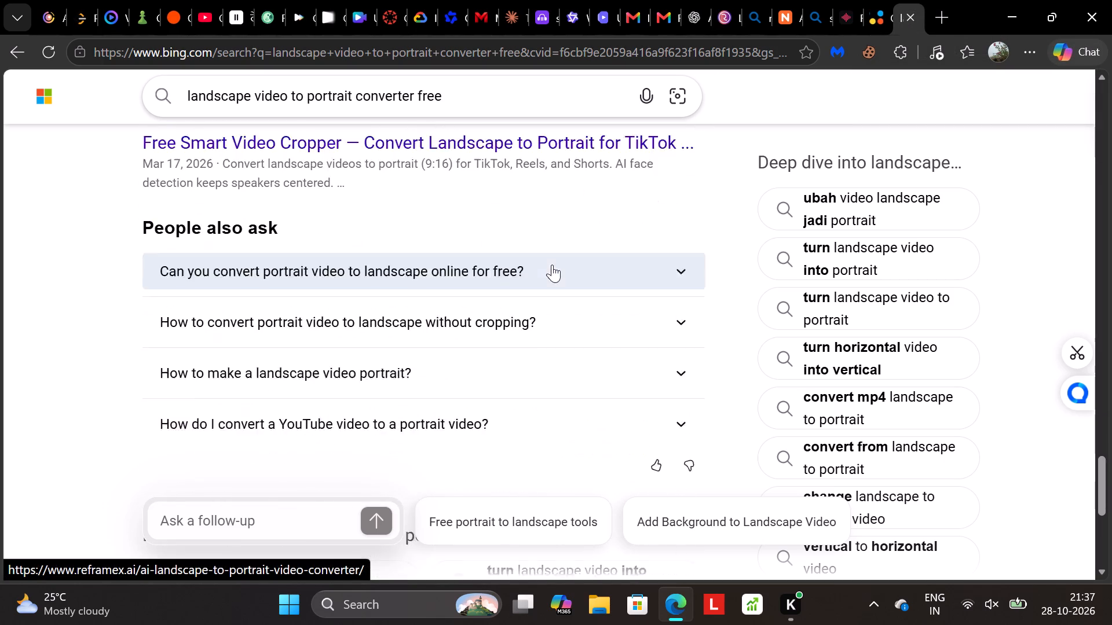
pyautogui.scroll(-5, 552, 264)
pyautogui.scroll(8, 552, 264)
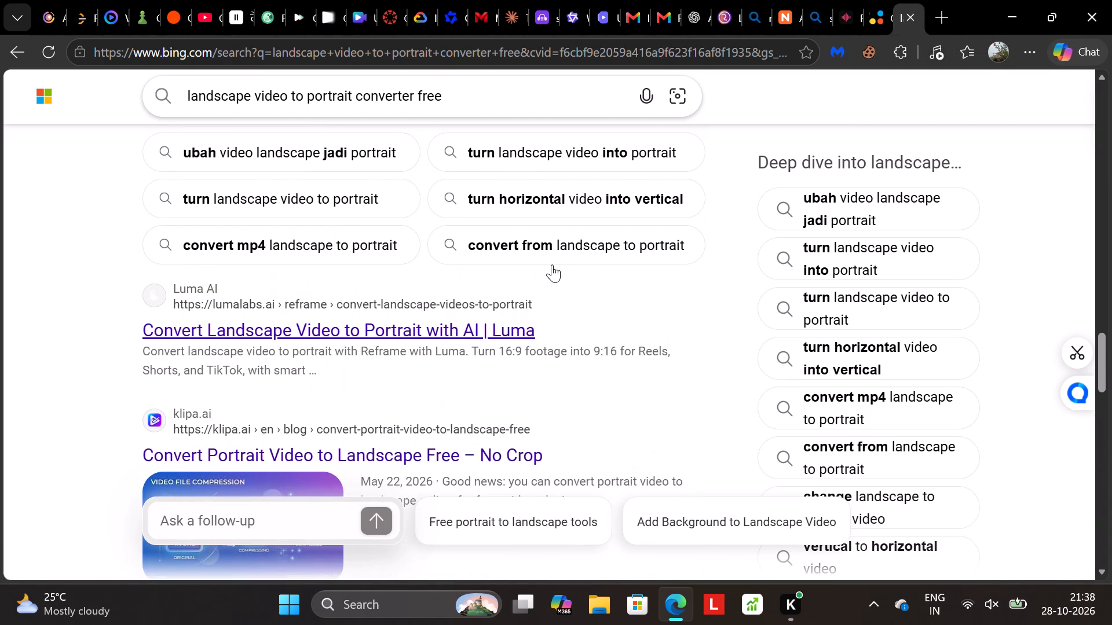
pyautogui.scroll(1, 552, 264)
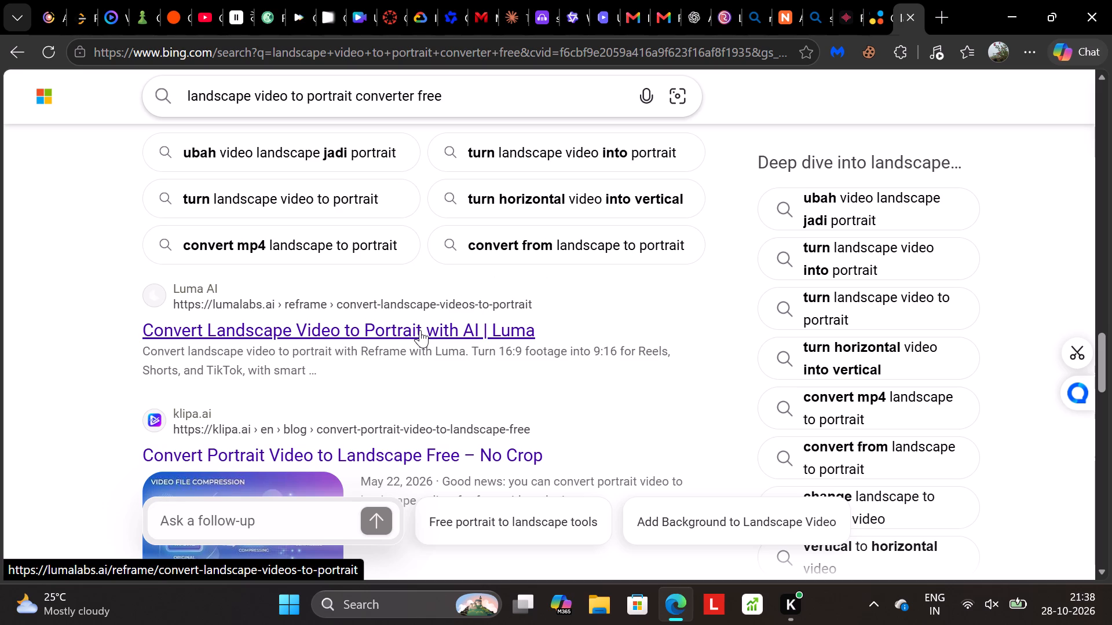
# Examine Luma's page on converting landscape videos to portrait with AI, and return to the search results.
pyautogui.click(420, 330)
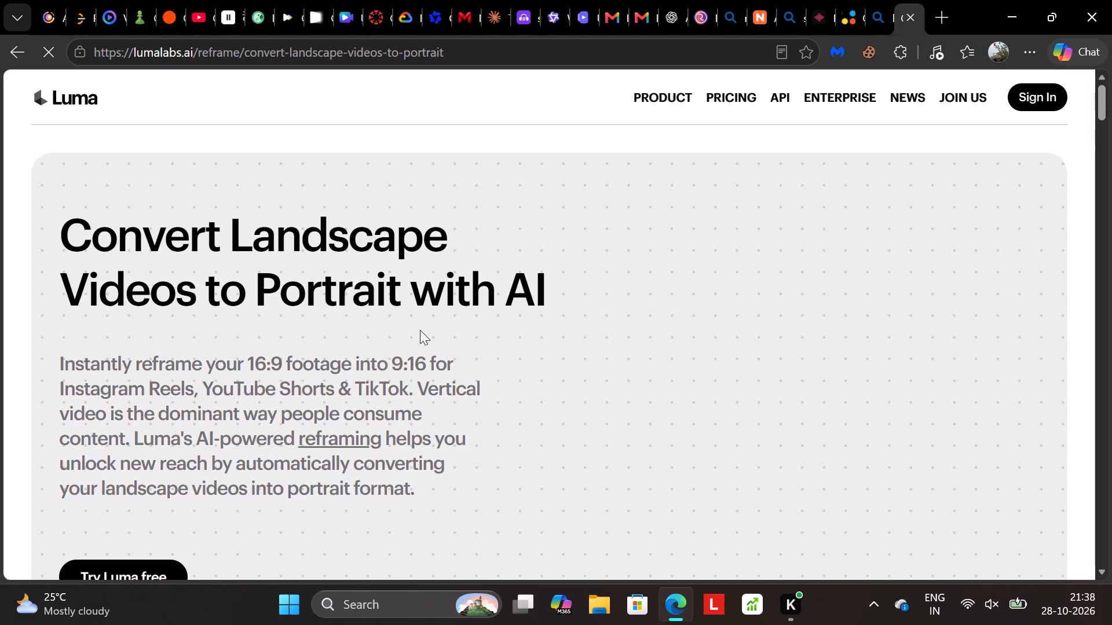
pyautogui.scroll(-2, 420, 330)
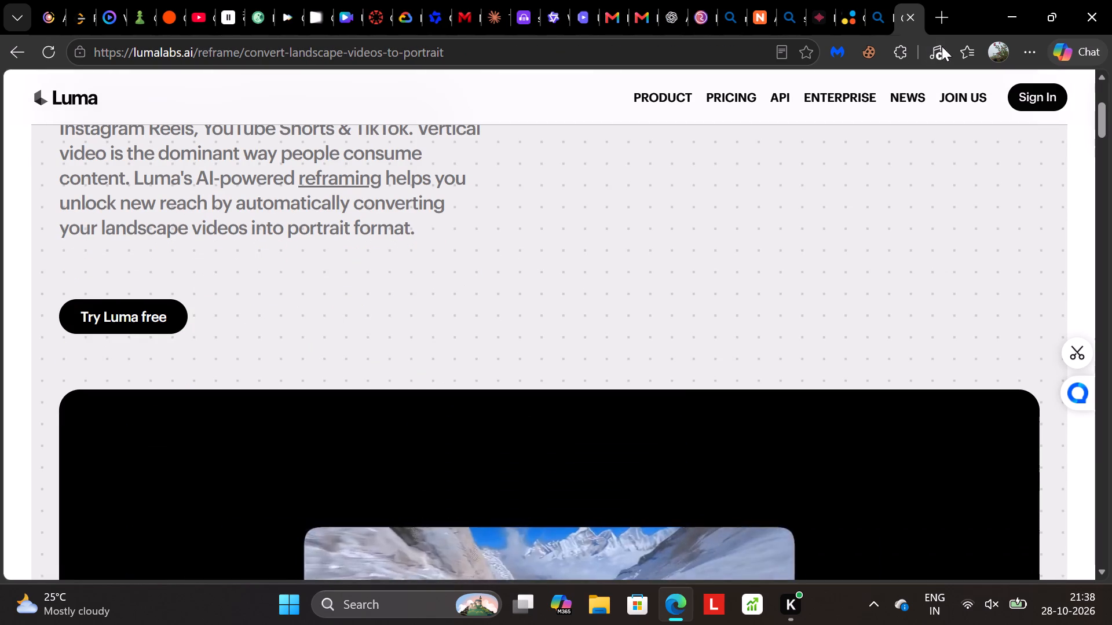
pyautogui.click(911, 13)
pyautogui.scroll(6, 634, 222)
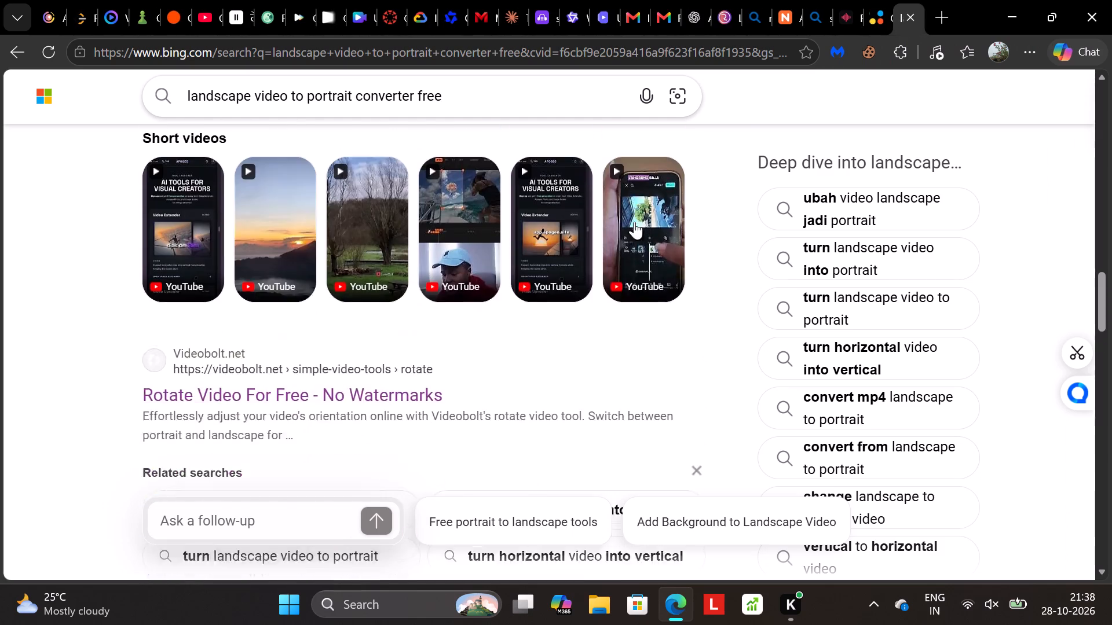
# Check FlexClip's guide on converting landscape video to portrait, and go back to the search results.
pyautogui.scroll(5, 634, 222)
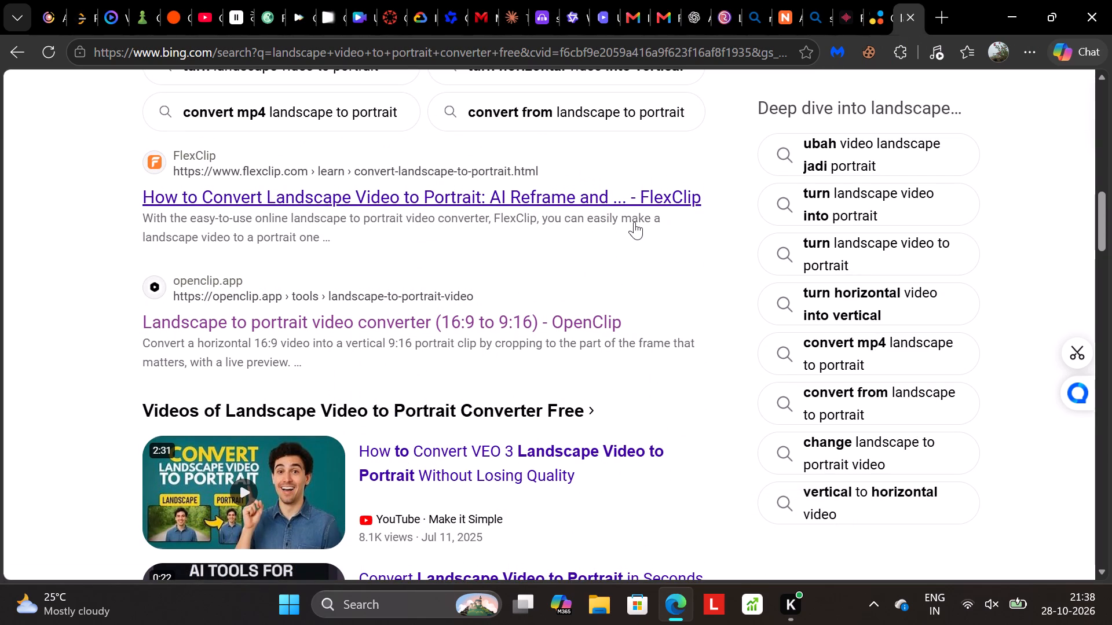
pyautogui.click(439, 199)
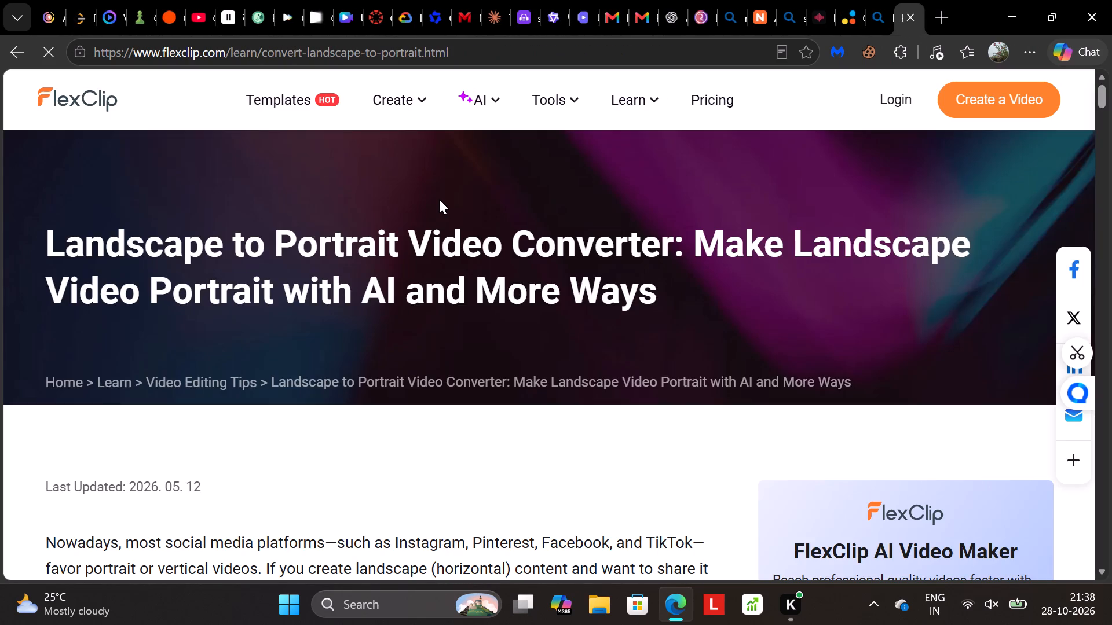
pyautogui.scroll(-3, 439, 199)
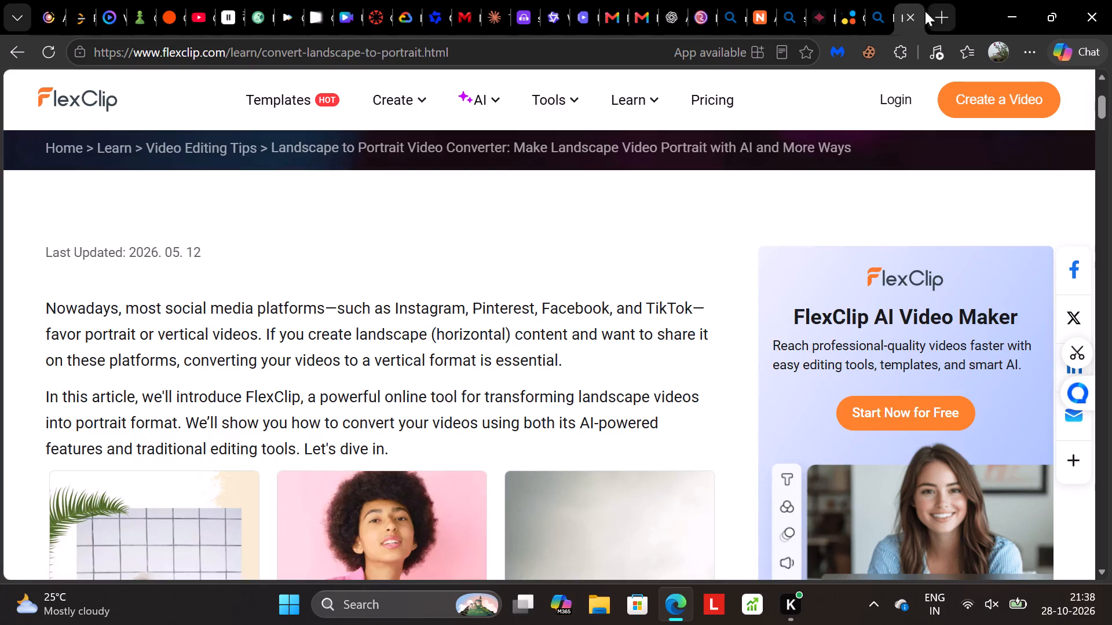
pyautogui.click(919, 14)
pyautogui.click(916, 15)
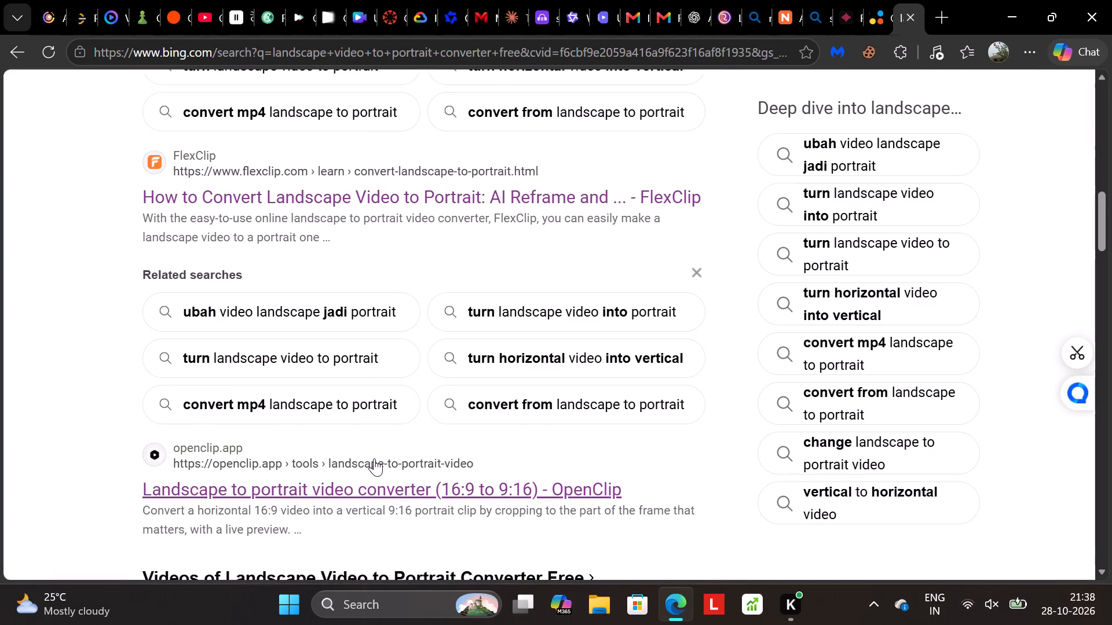
# Examine OpenClip's 16:9 to 9:16 landscape-to-portrait converter page without uploading a video, and return to the search results.
pyautogui.click(373, 476)
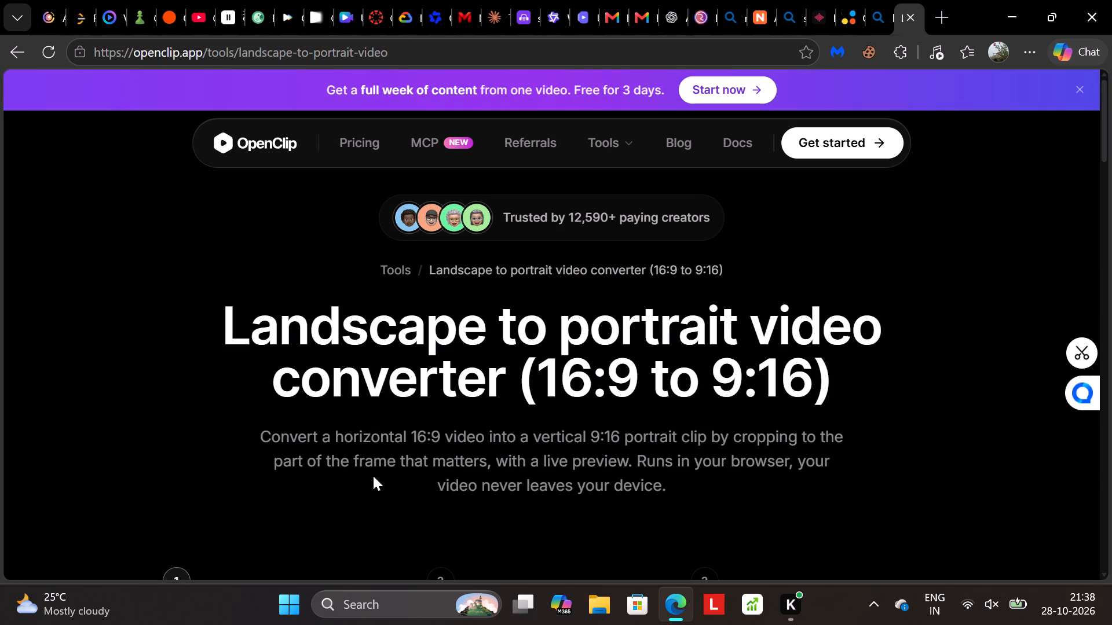
pyautogui.scroll(-5, 373, 476)
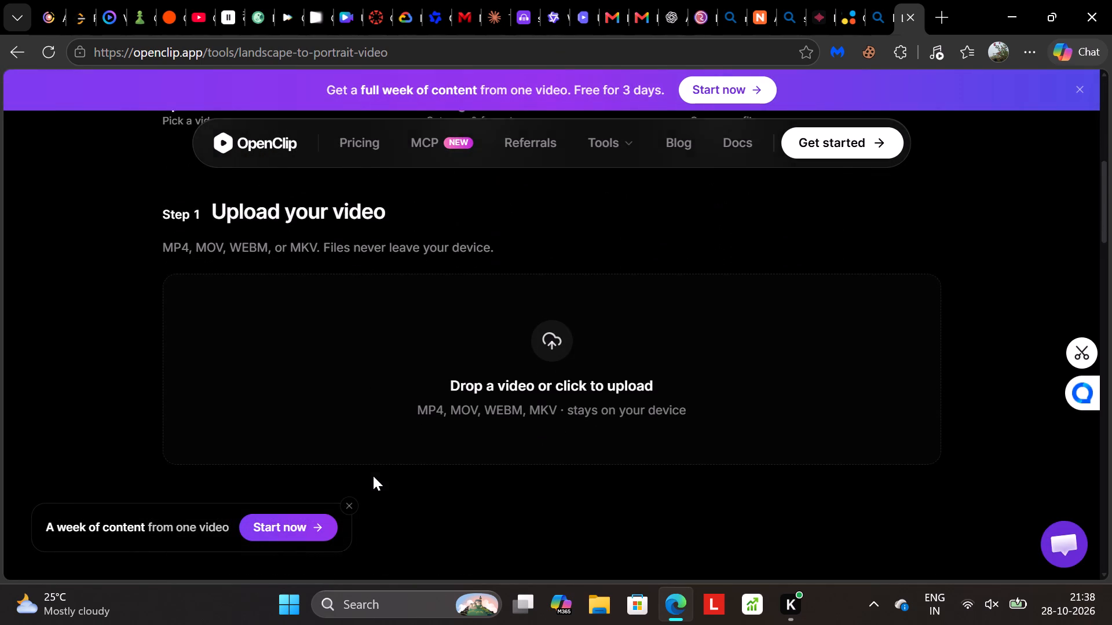
pyautogui.scroll(-1, 373, 476)
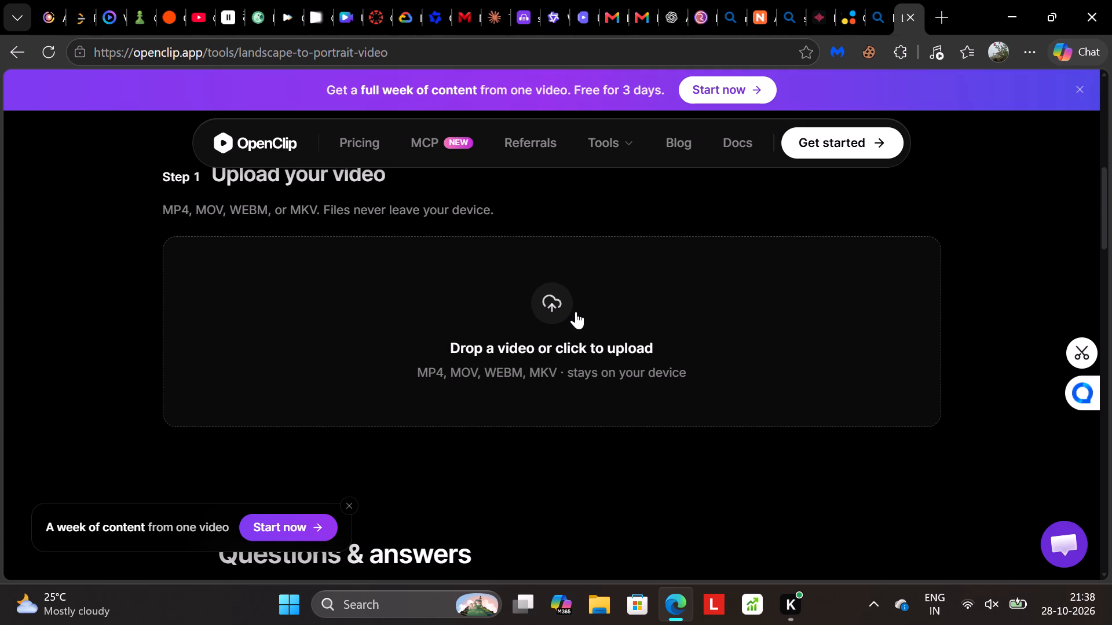
pyautogui.click(913, 23)
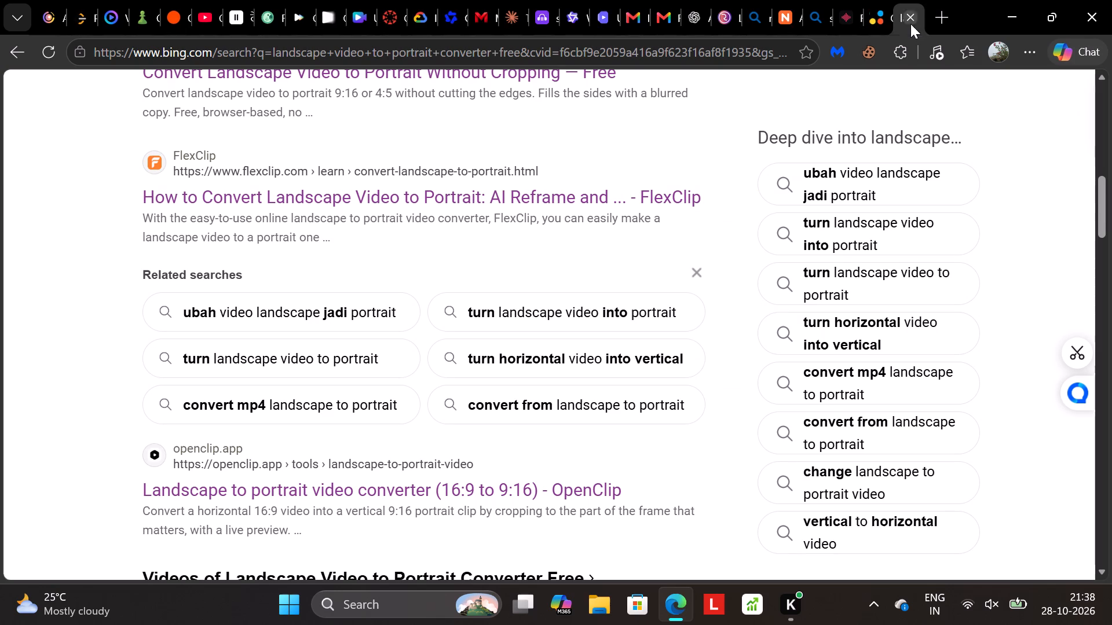
# Read the Wild & Free Tools article on converting landscape video to portrait without cropping, and find its reframing tool.
pyautogui.scroll(3, 637, 204)
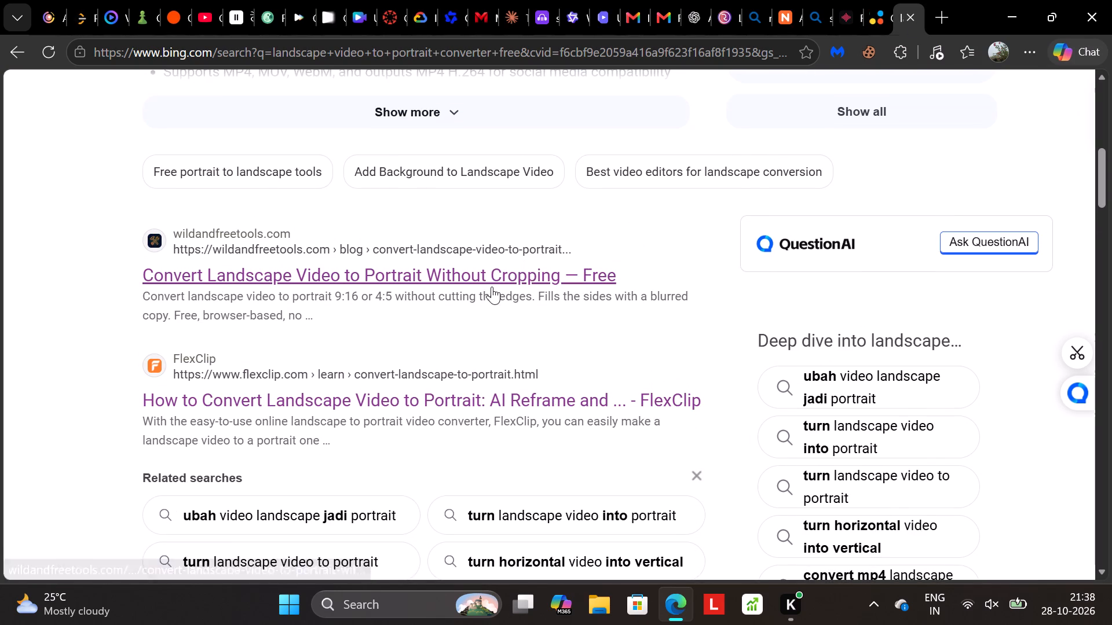
pyautogui.scroll(5, 429, 403)
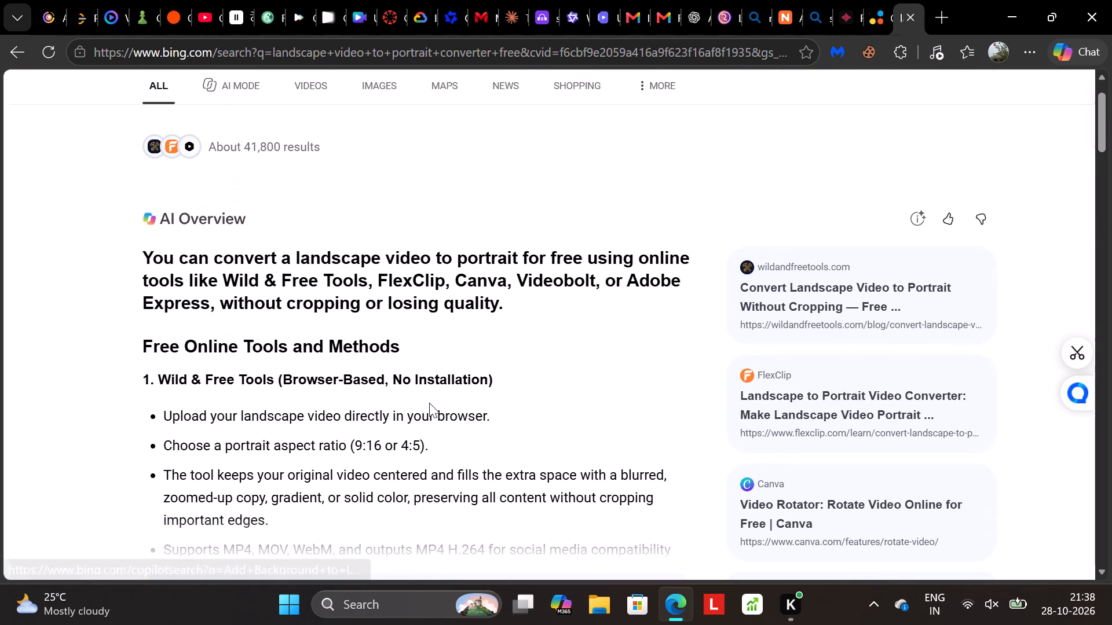
pyautogui.scroll(-1, 429, 403)
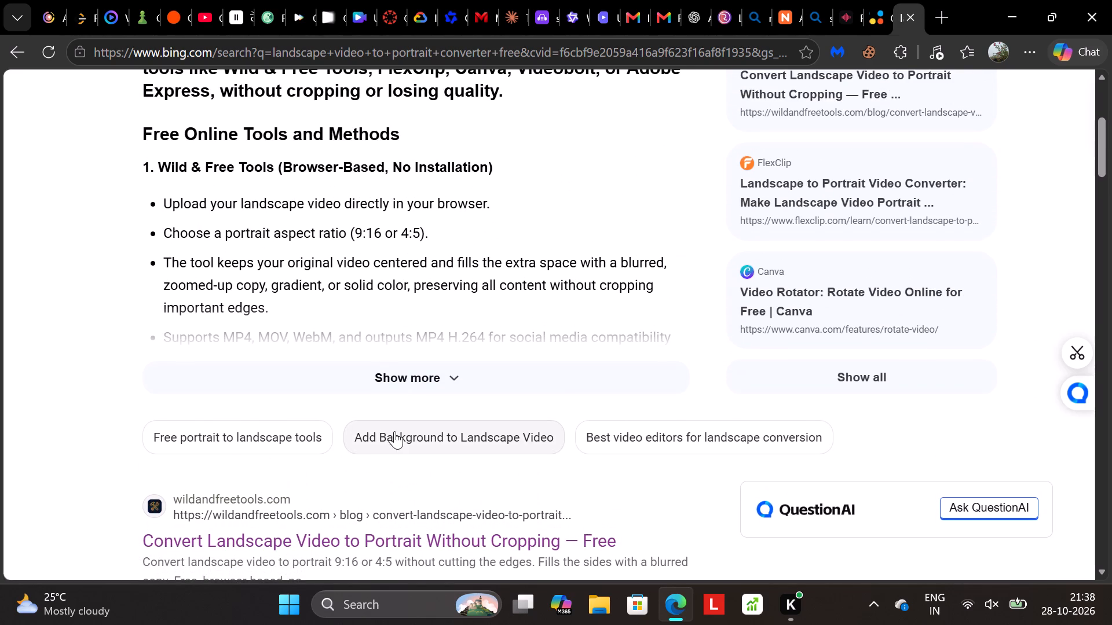
pyautogui.click(298, 540)
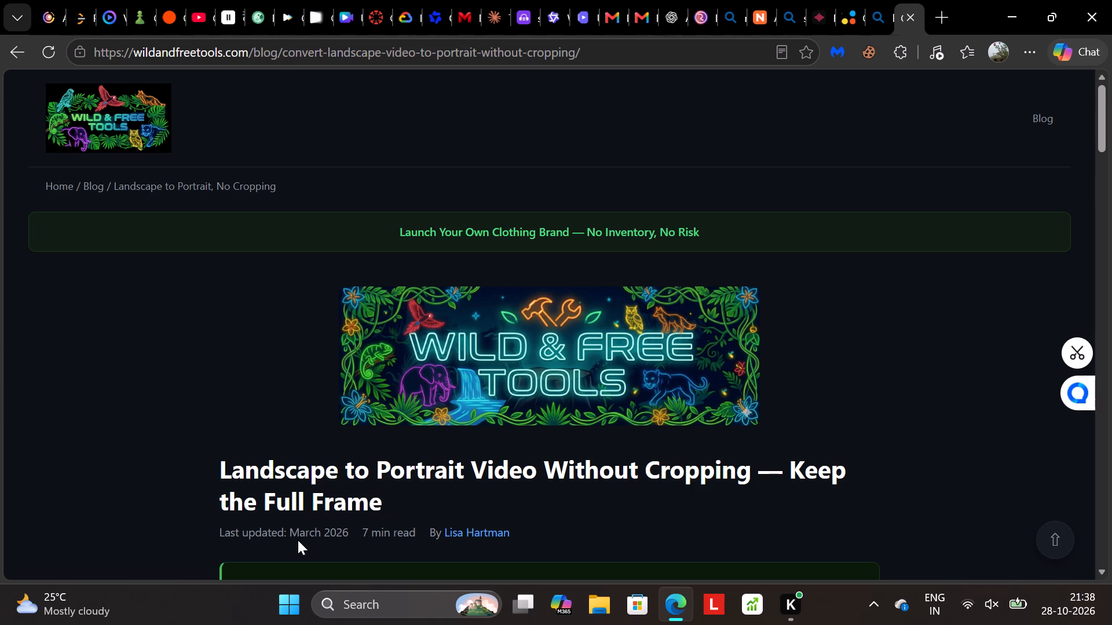
pyautogui.scroll(-1, 298, 540)
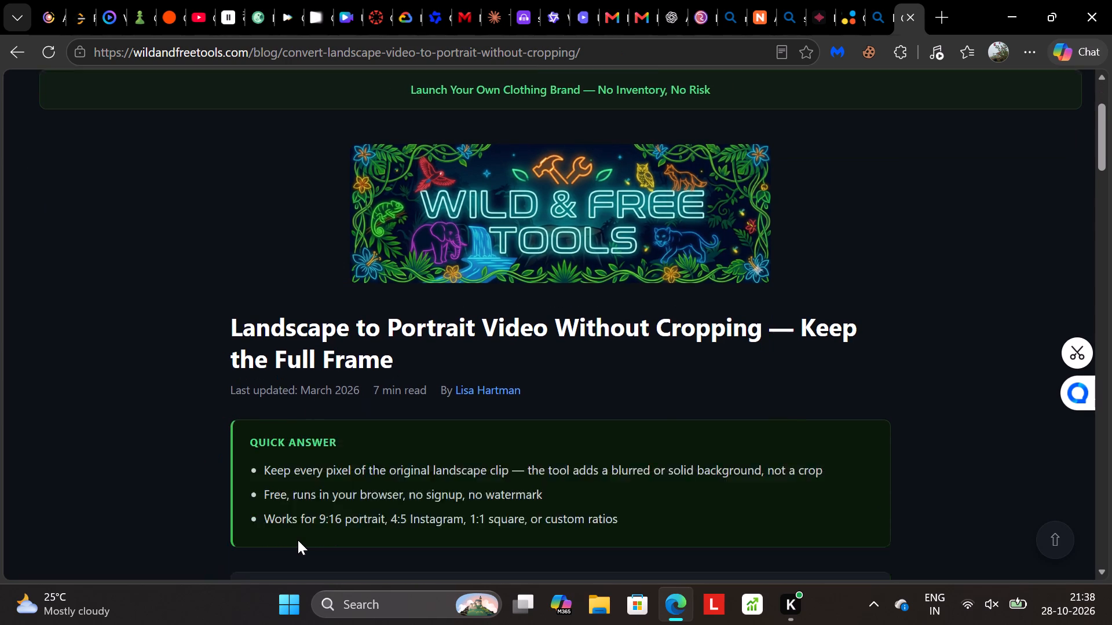
pyautogui.scroll(-7, 298, 540)
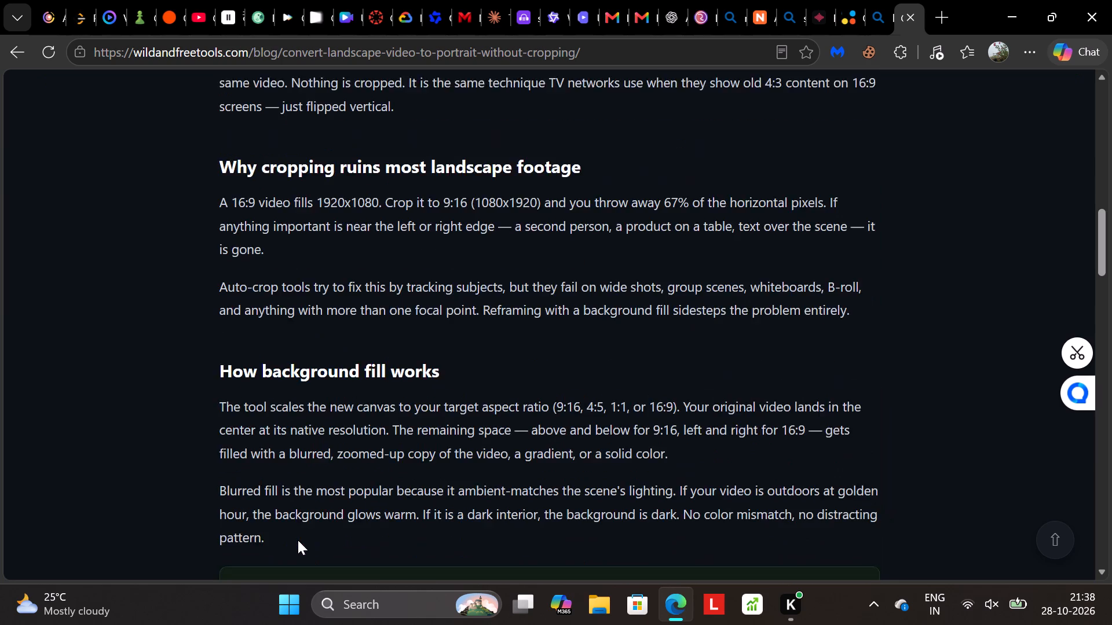
pyautogui.scroll(-4, 298, 540)
pyautogui.scroll(5, 298, 540)
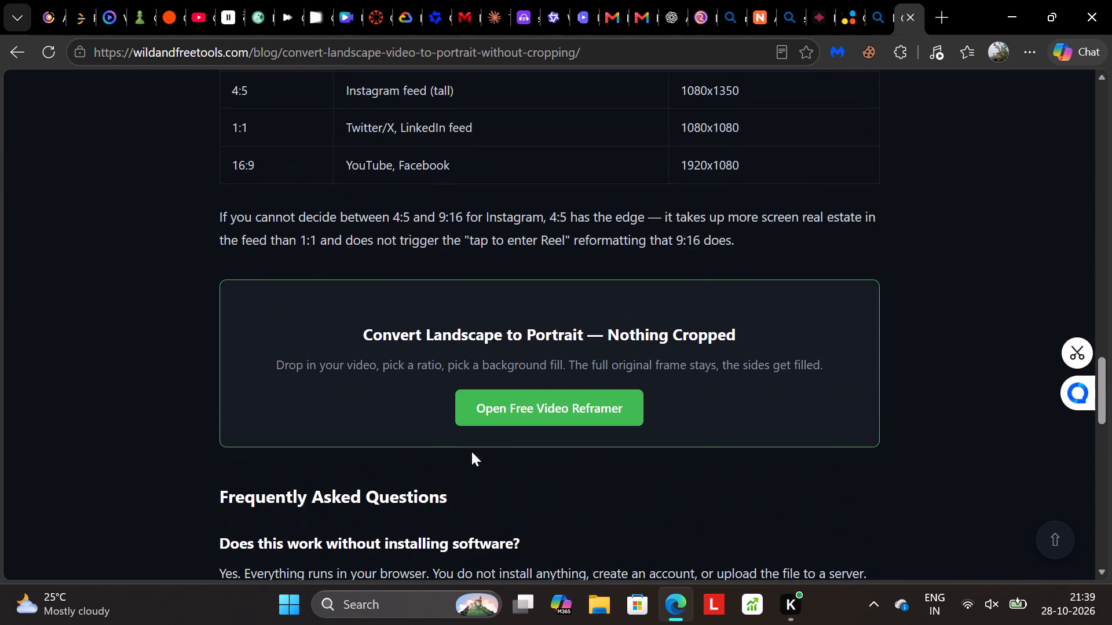
# Open the free video reframer from the article and load Video Project (1) from the Downloads folder.
pyautogui.click(531, 422)
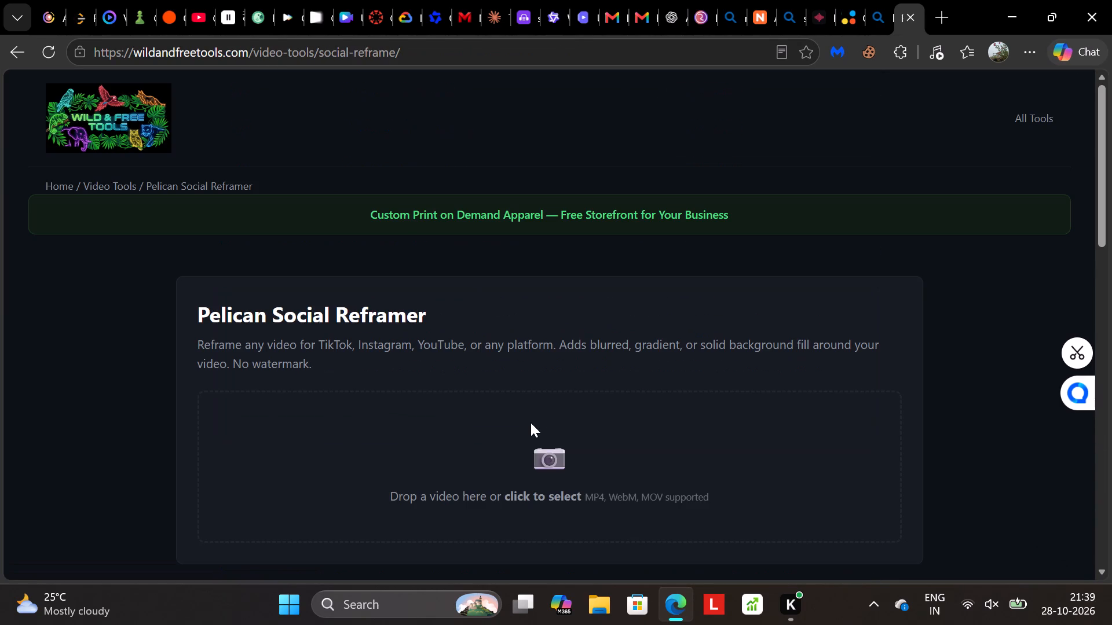
pyautogui.click(539, 454)
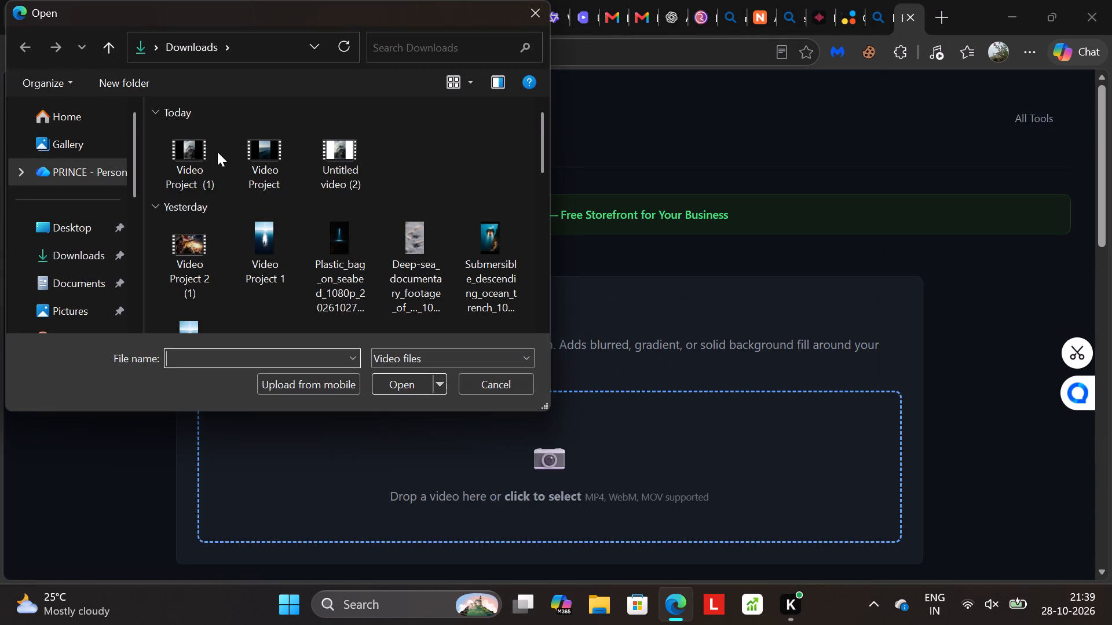
pyautogui.doubleClick(164, 149)
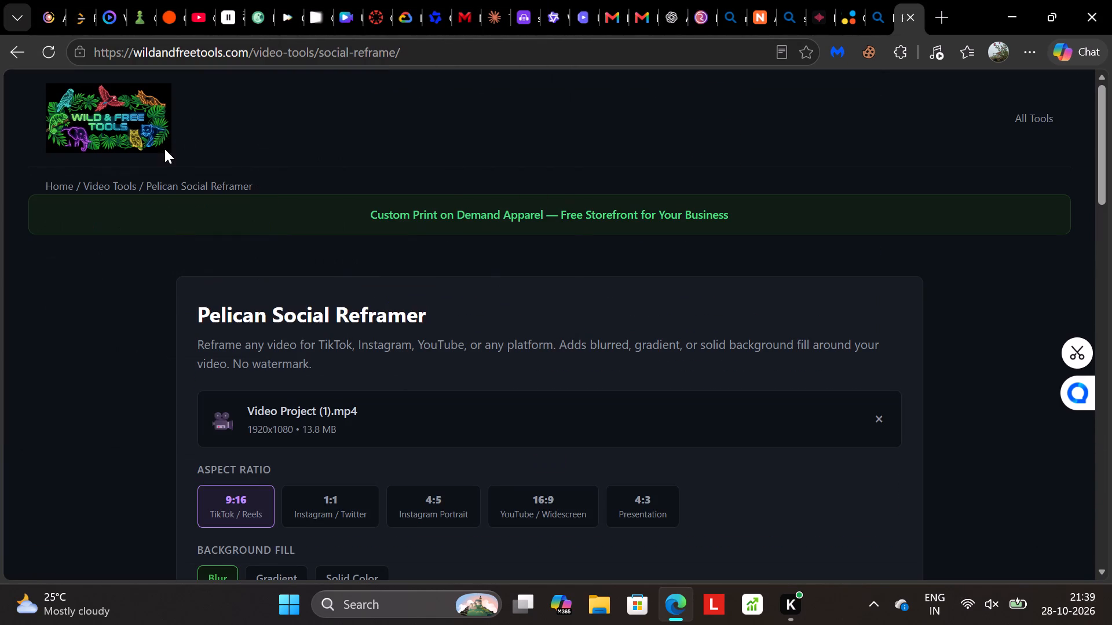
# Compare the 9:16 and 16:9 aspect ratios in the preview, and start rendering the video with 16:9 YouTube / Widescreen.
pyautogui.scroll(-2, 379, 259)
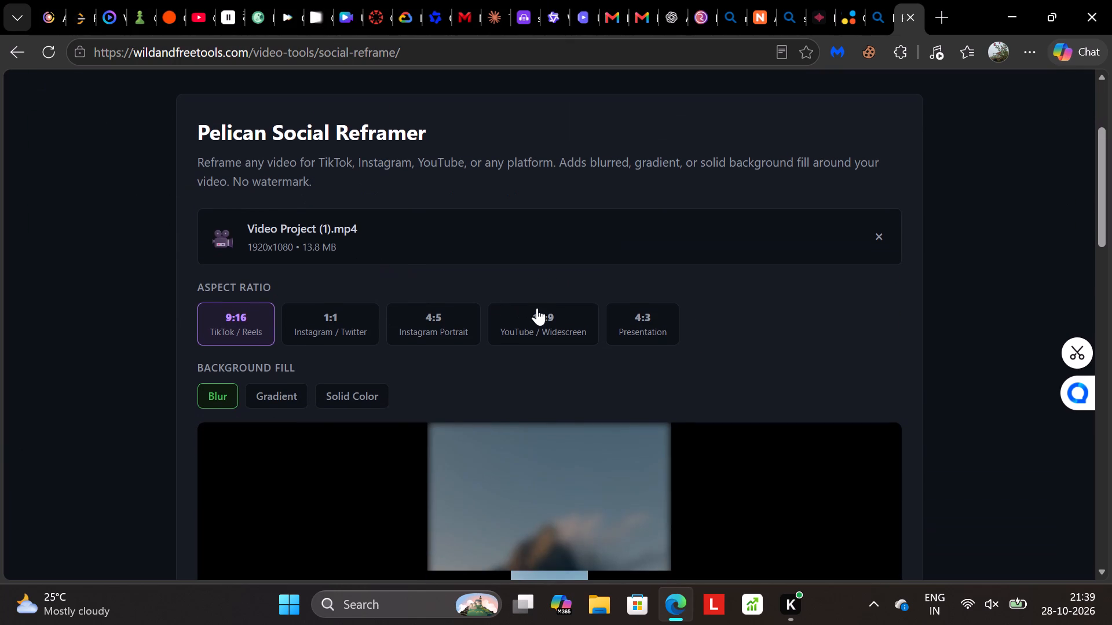
pyautogui.click(553, 309)
pyautogui.scroll(-3, 553, 309)
pyautogui.scroll(1, 553, 309)
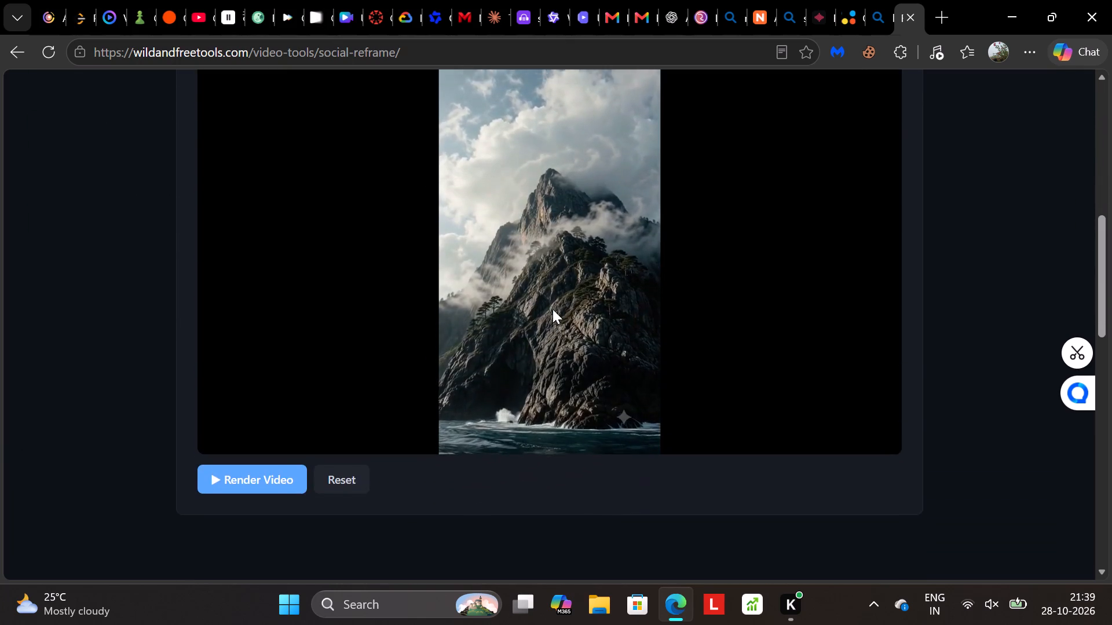
pyautogui.scroll(1, 553, 309)
pyautogui.click(269, 163)
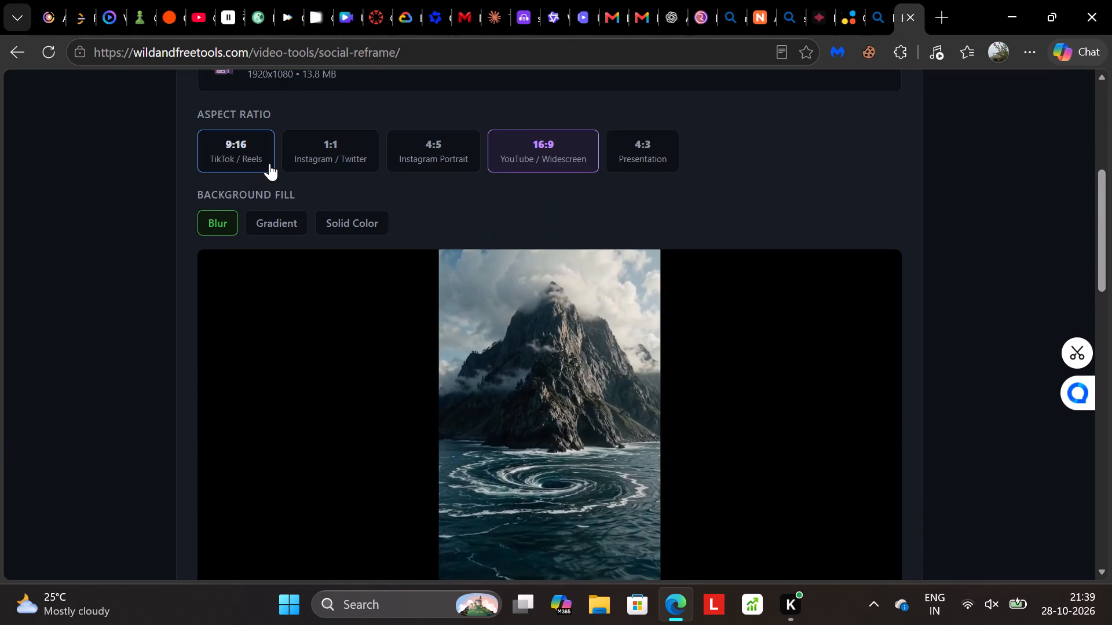
pyautogui.click(562, 146)
pyautogui.scroll(-1, 562, 146)
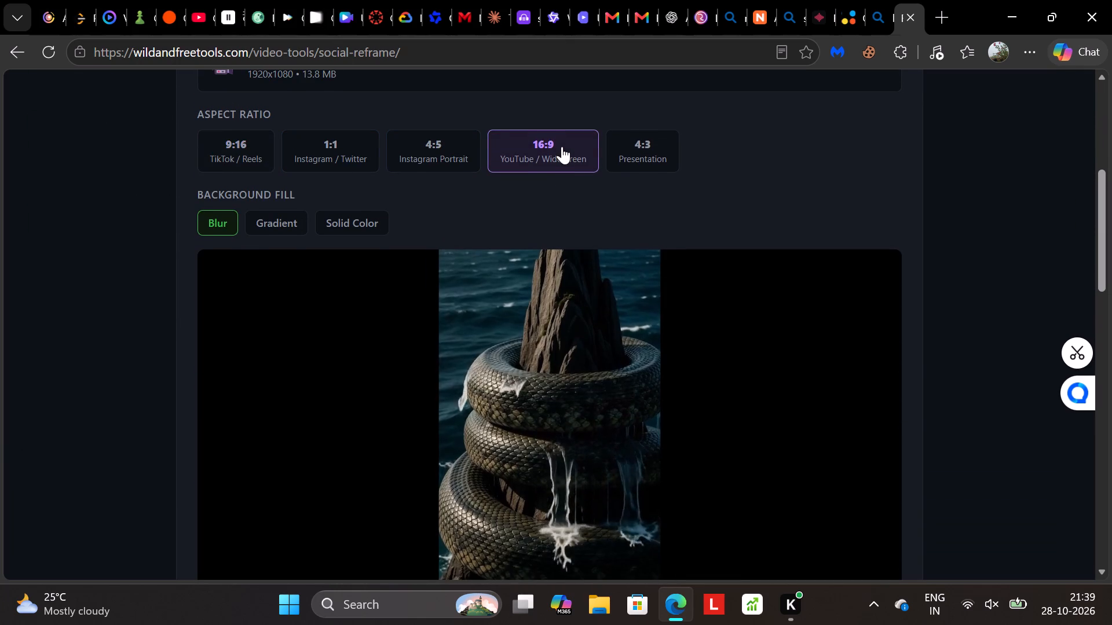
pyautogui.scroll(-2, 562, 146)
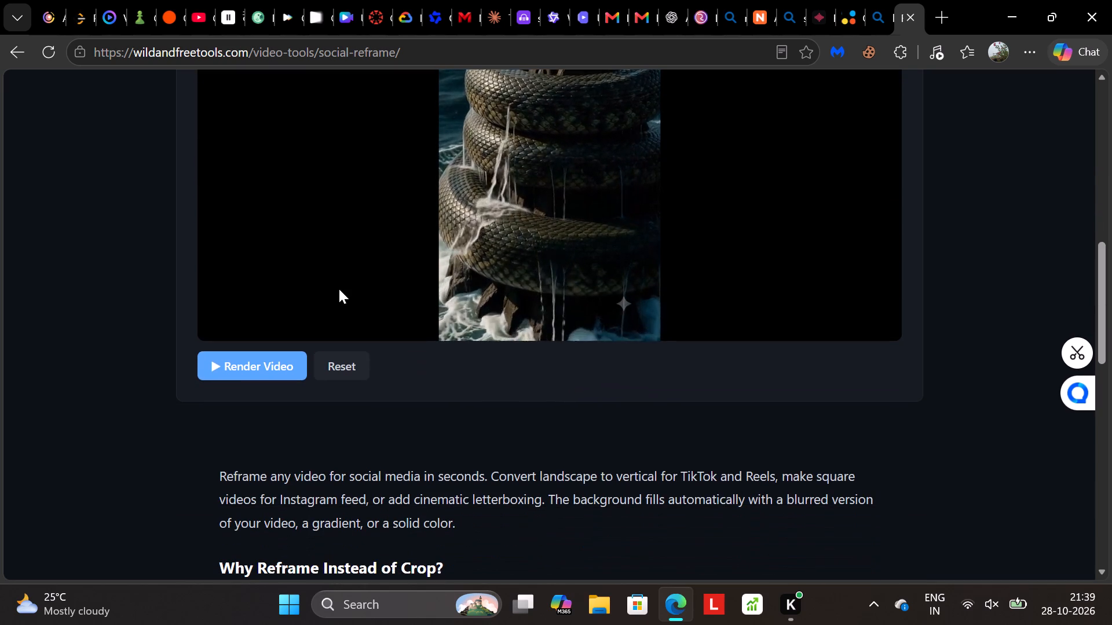
pyautogui.hscroll(1, 339, 289)
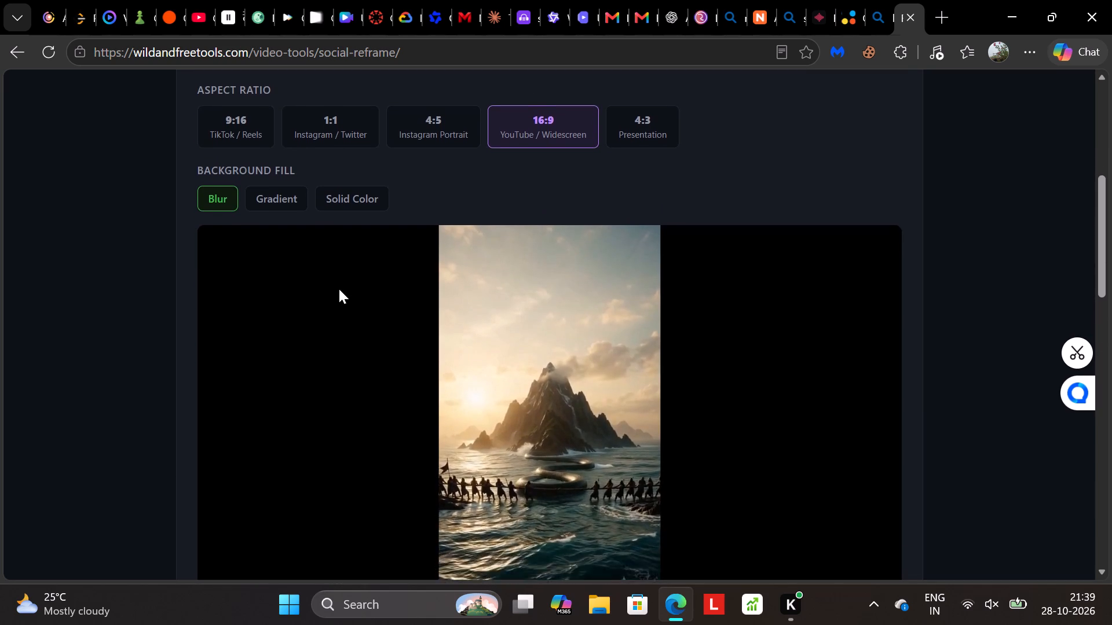
pyautogui.hscroll(1, 339, 289)
pyautogui.click(262, 425)
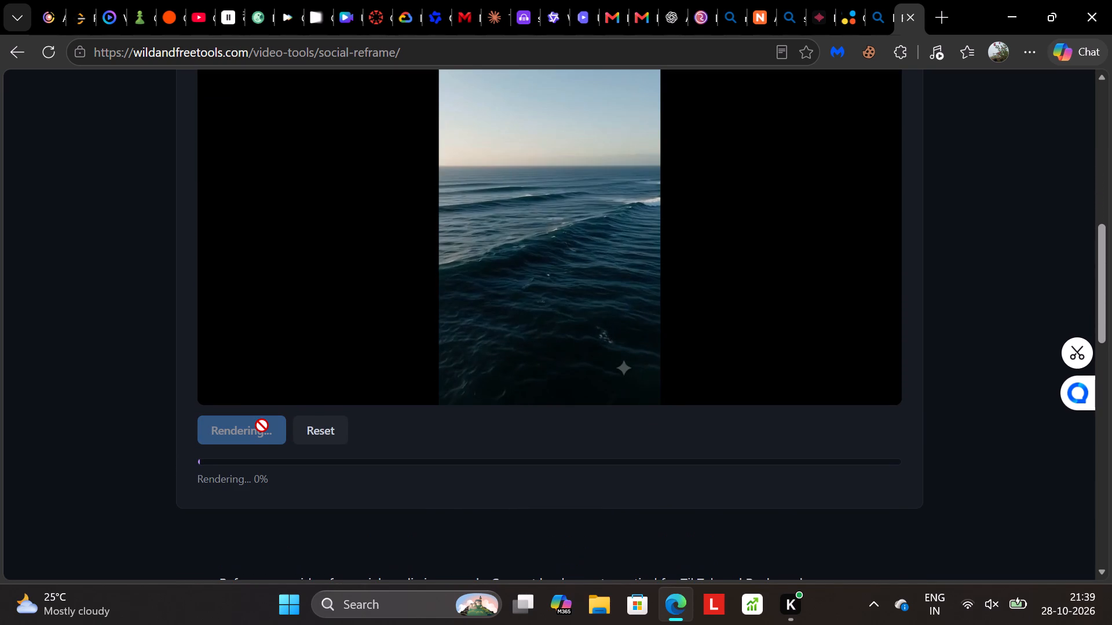
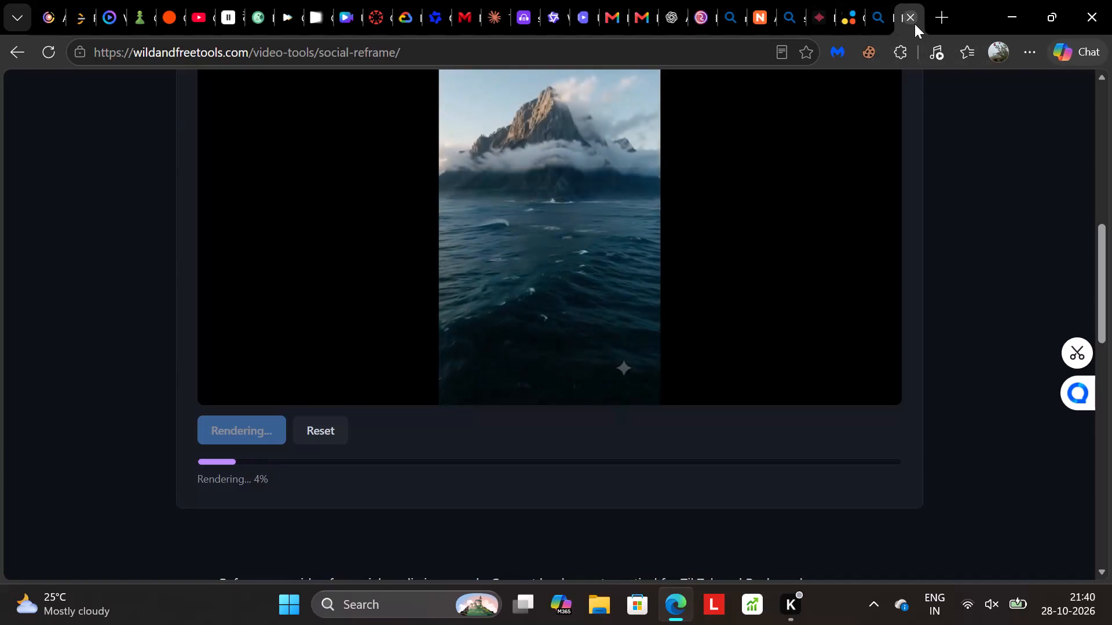
# Close the rendering reframer page and open Online Converter's Horizontal Video to Vertical tool from the second page of search results.
pyautogui.click(915, 24)
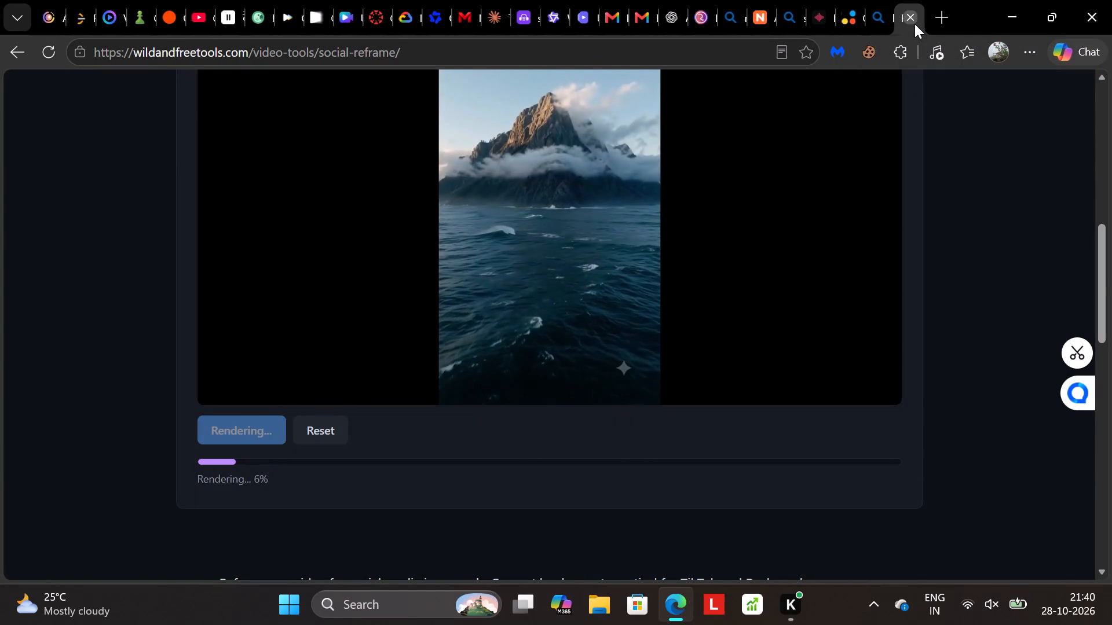
pyautogui.scroll(-10, 535, 434)
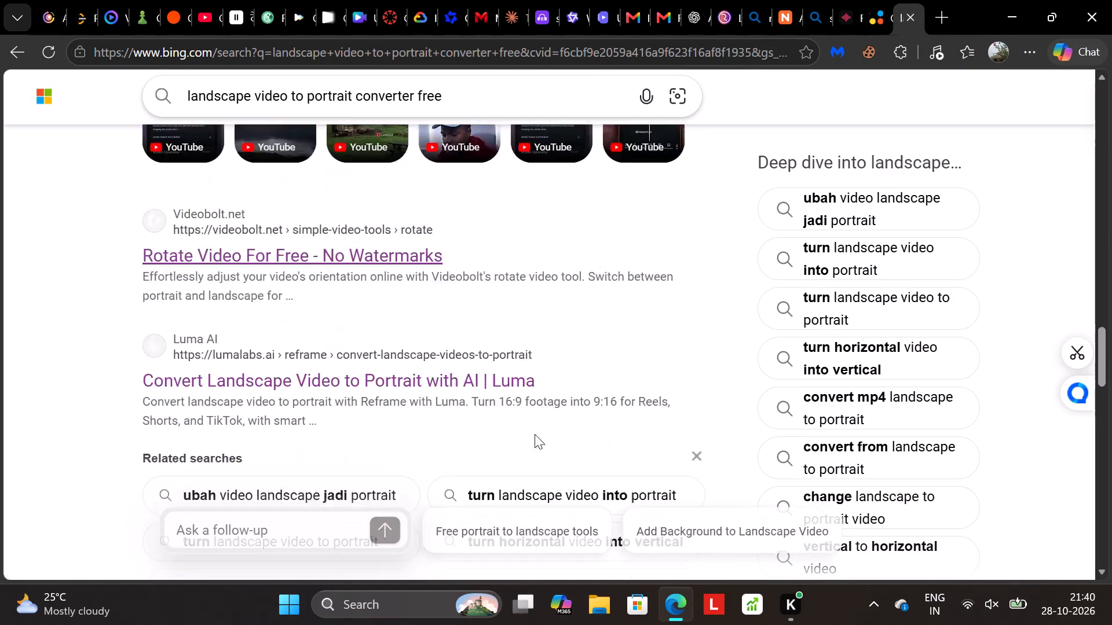
pyautogui.scroll(-11, 535, 434)
pyautogui.click(214, 400)
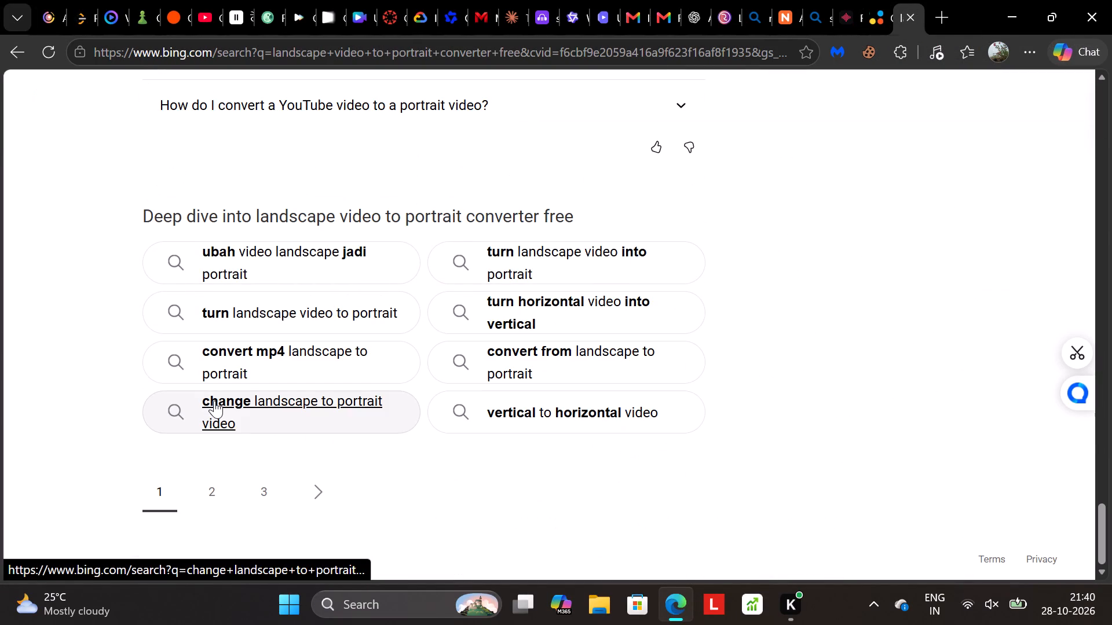
pyautogui.scroll(-1, 214, 400)
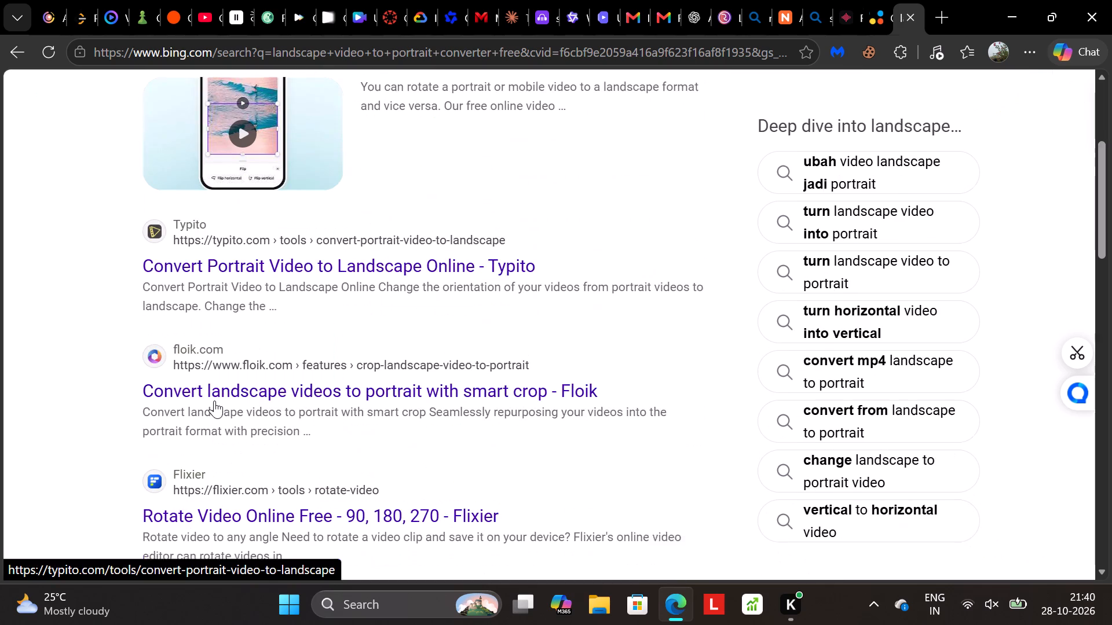
pyautogui.scroll(-1, 214, 400)
pyautogui.scroll(-2, 271, 406)
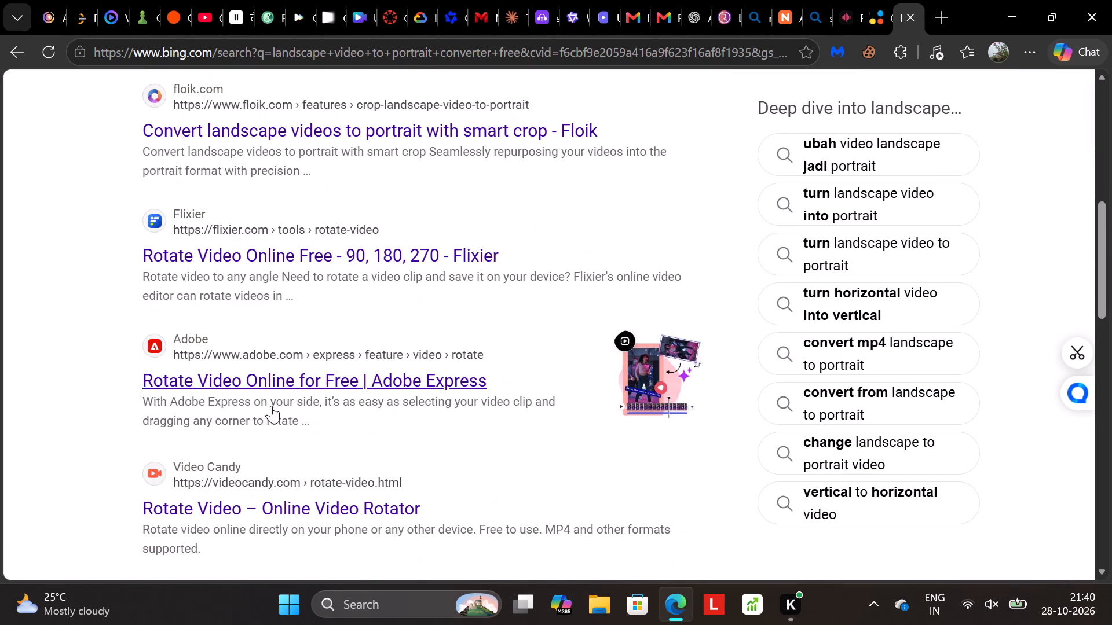
pyautogui.scroll(-3, 363, 256)
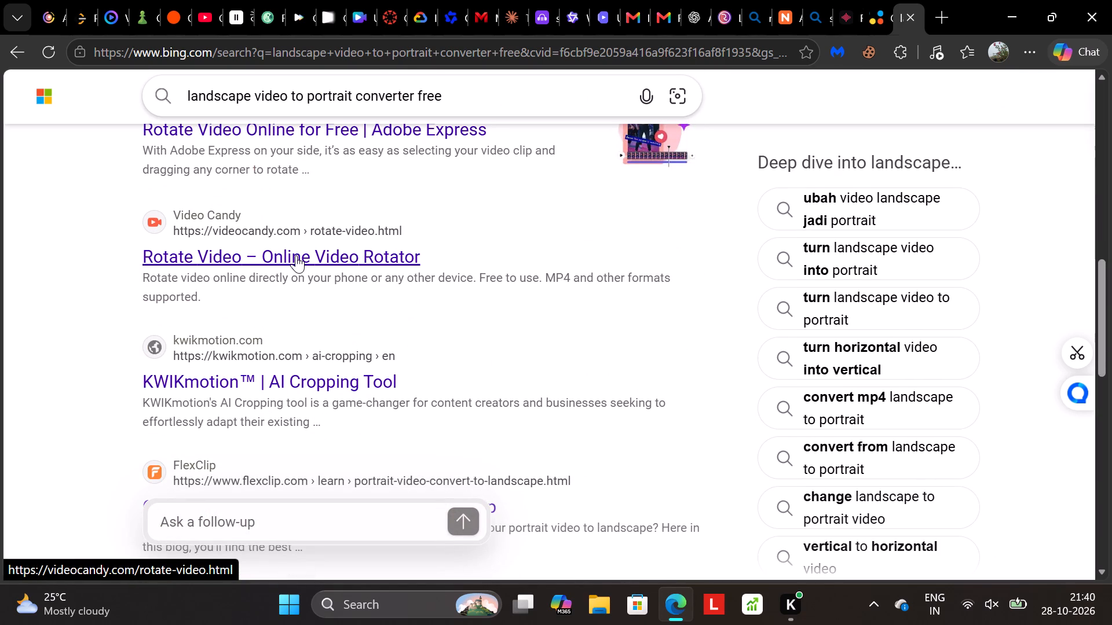
pyautogui.scroll(-2, 296, 255)
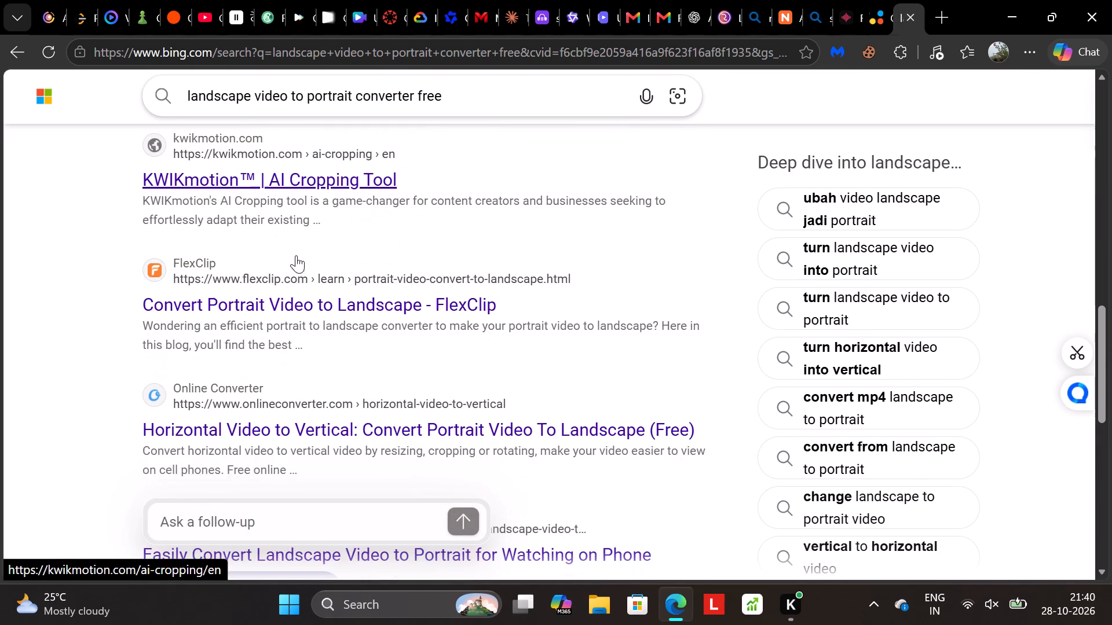
pyautogui.scroll(-1, 296, 255)
pyautogui.click(324, 349)
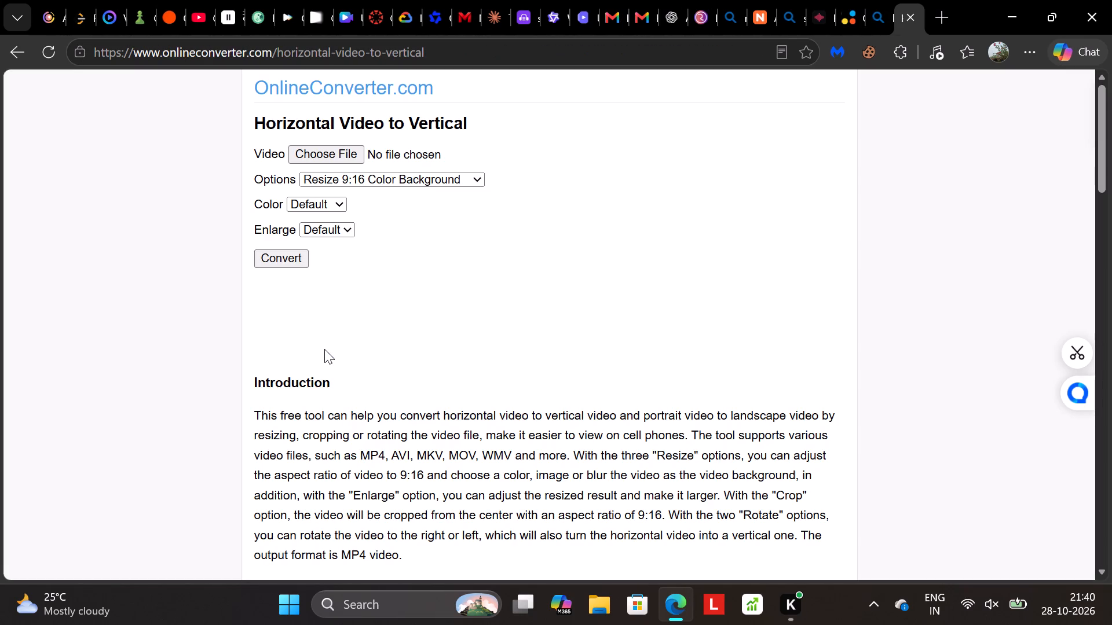
# Load Video Project (1) from the Downloads folder and start converting it with Resize 9:16 Color Background and default color and enlarge settings.
pyautogui.click(346, 152)
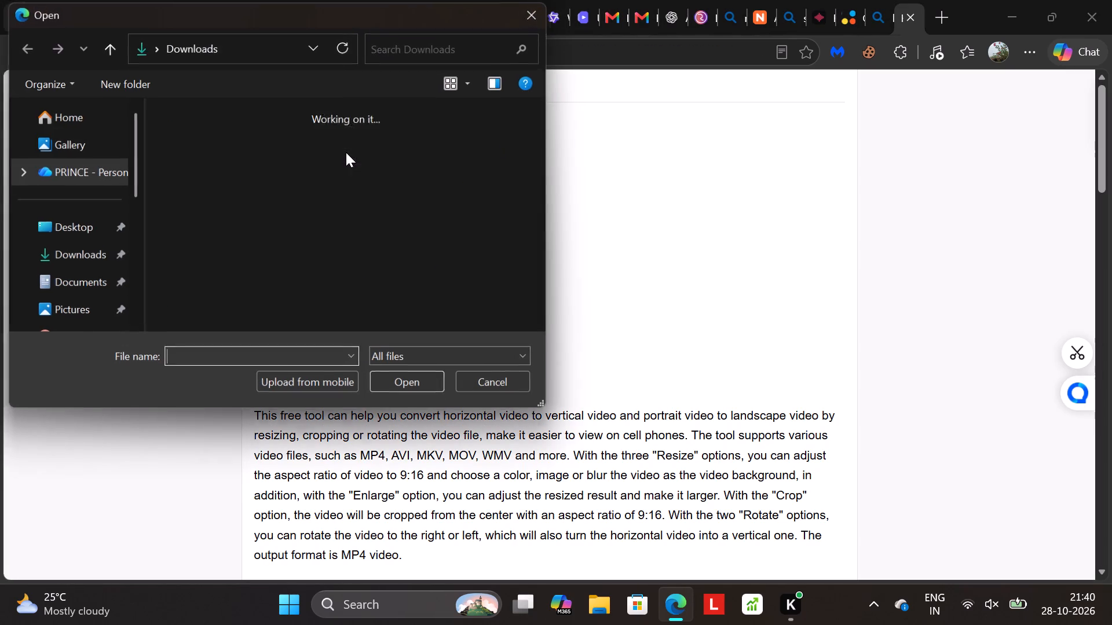
pyautogui.doubleClick(196, 160)
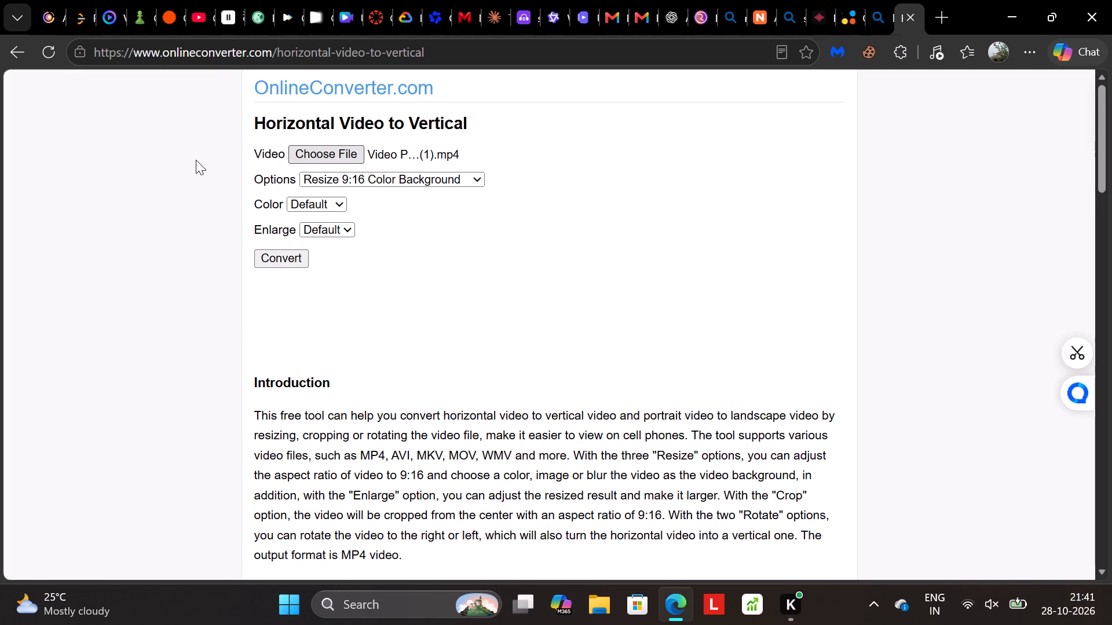
pyautogui.click(361, 175)
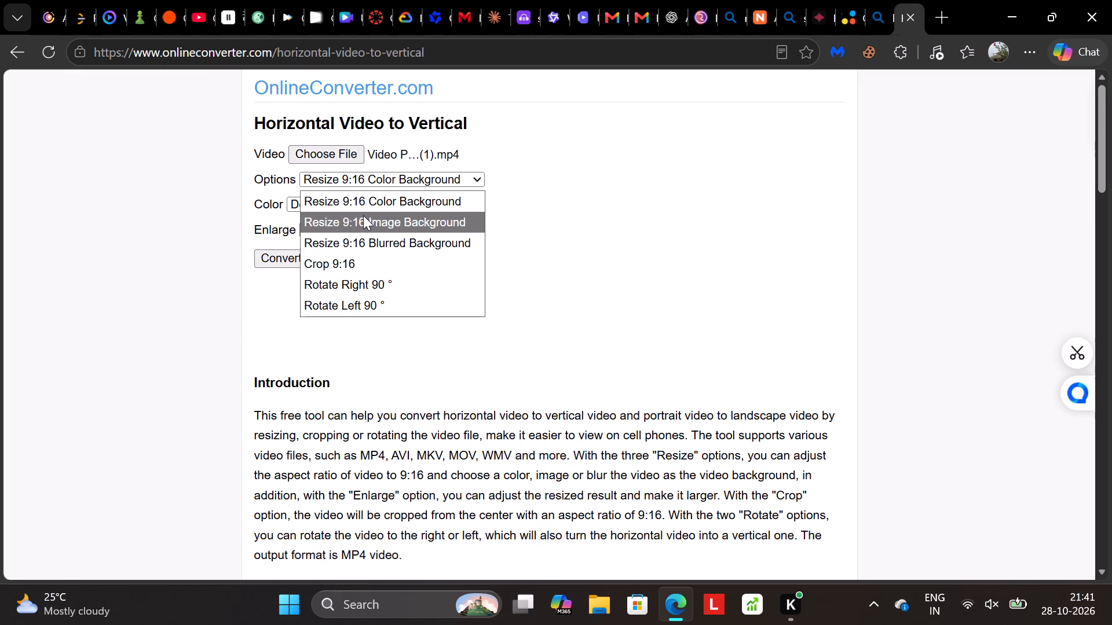
pyautogui.click(560, 163)
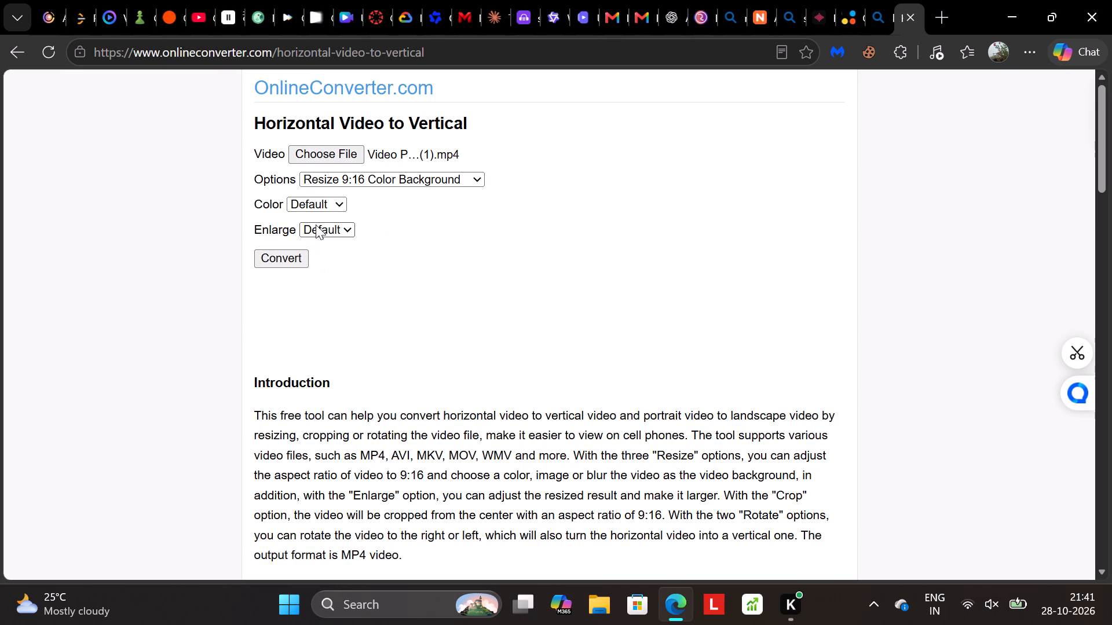
pyautogui.click(292, 261)
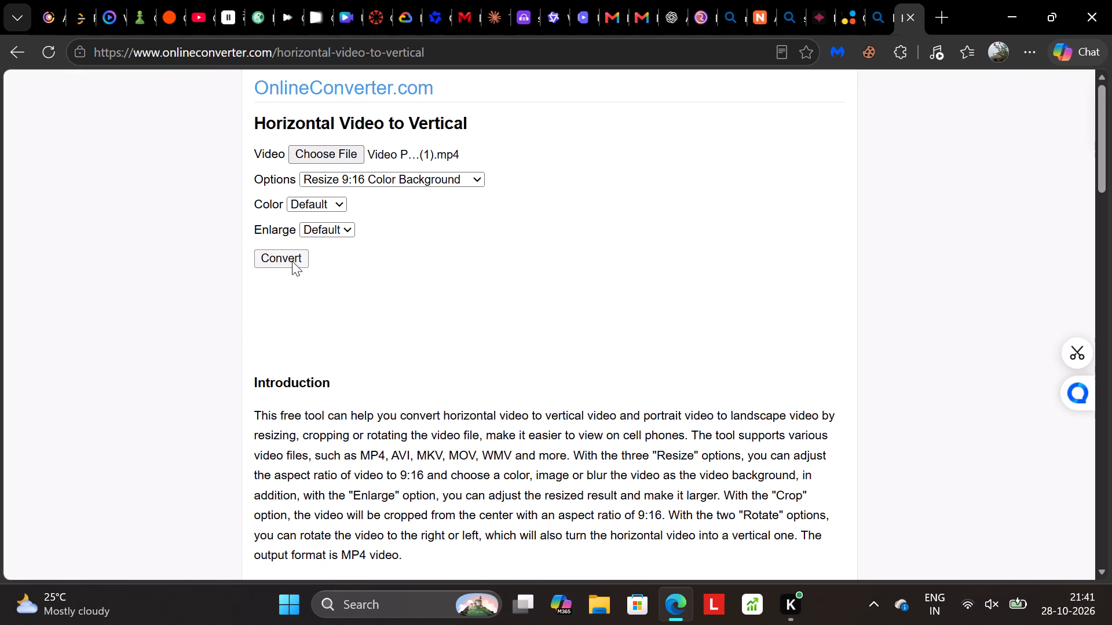
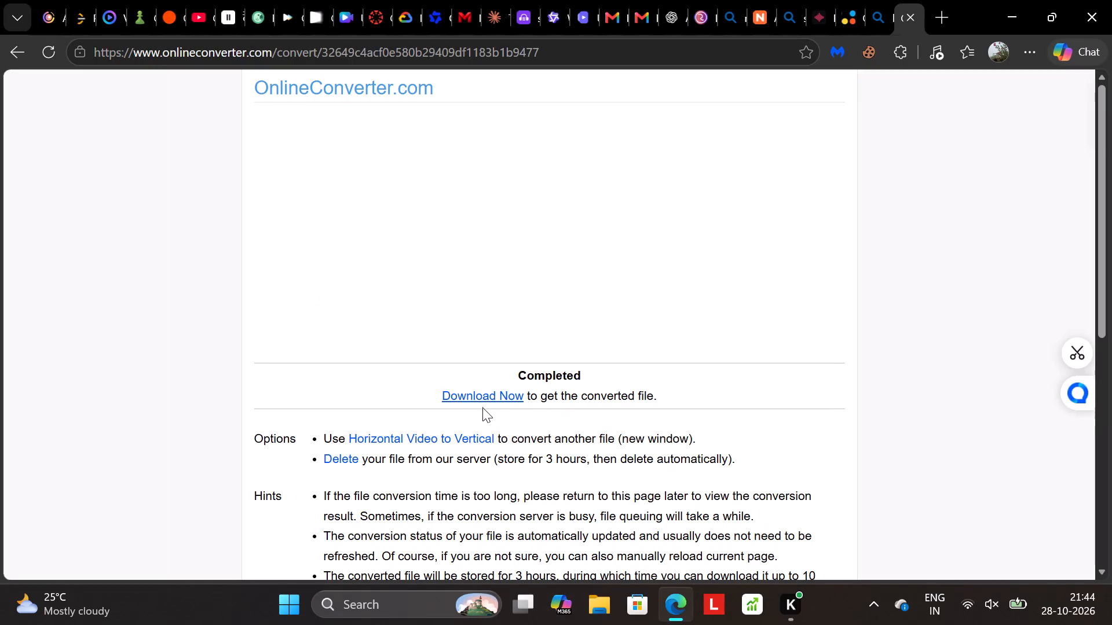
# Download the converted vertical video and preview it in the media player, closing the player when done.
pyautogui.click(491, 396)
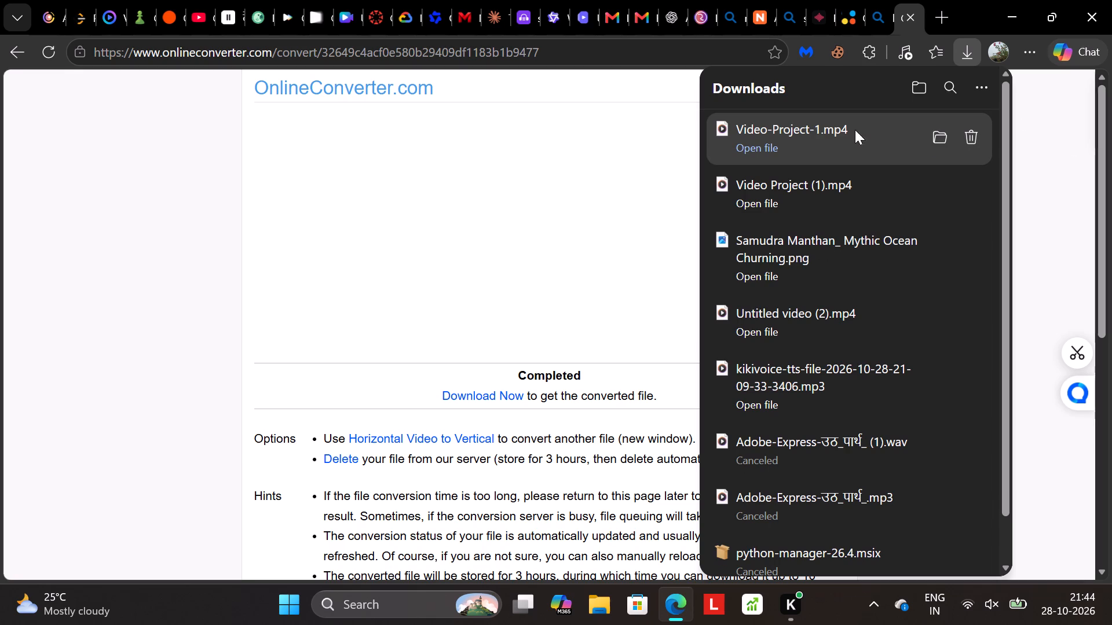
pyautogui.click(755, 145)
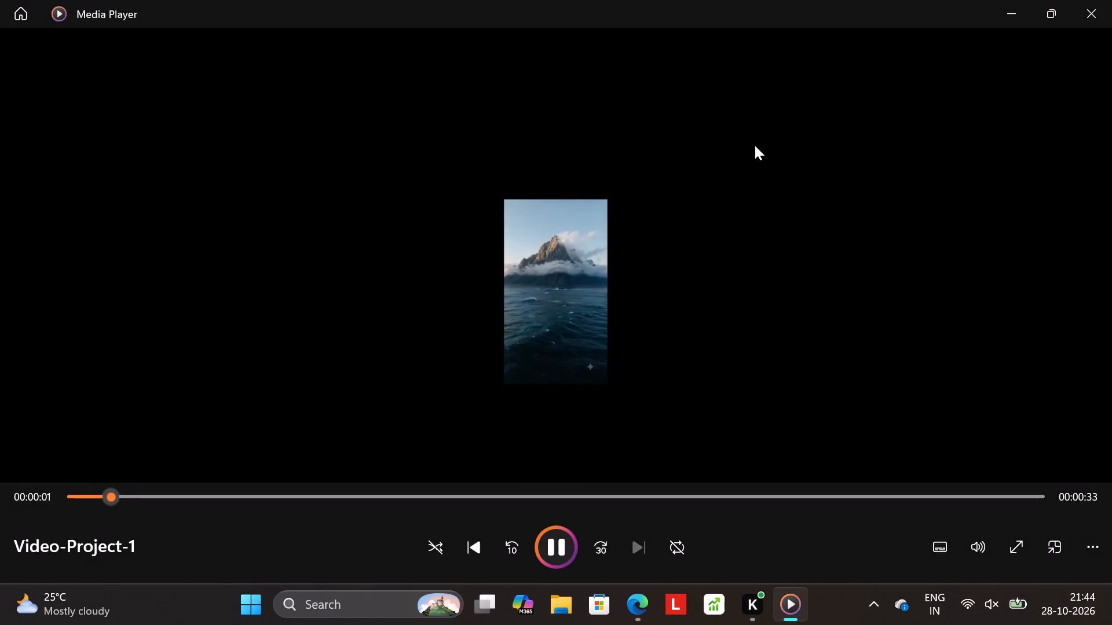
pyautogui.click(1101, 1)
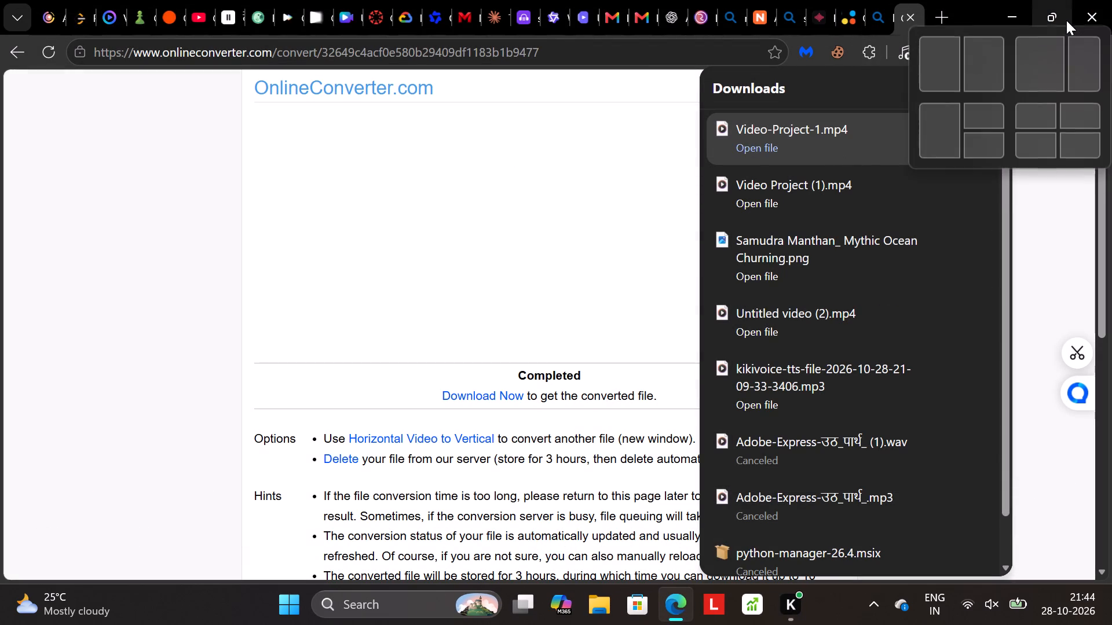
# Switch to Clipchamp, create a new video from scratch and import Video Project from the Downloads folder.
pyautogui.press('c')
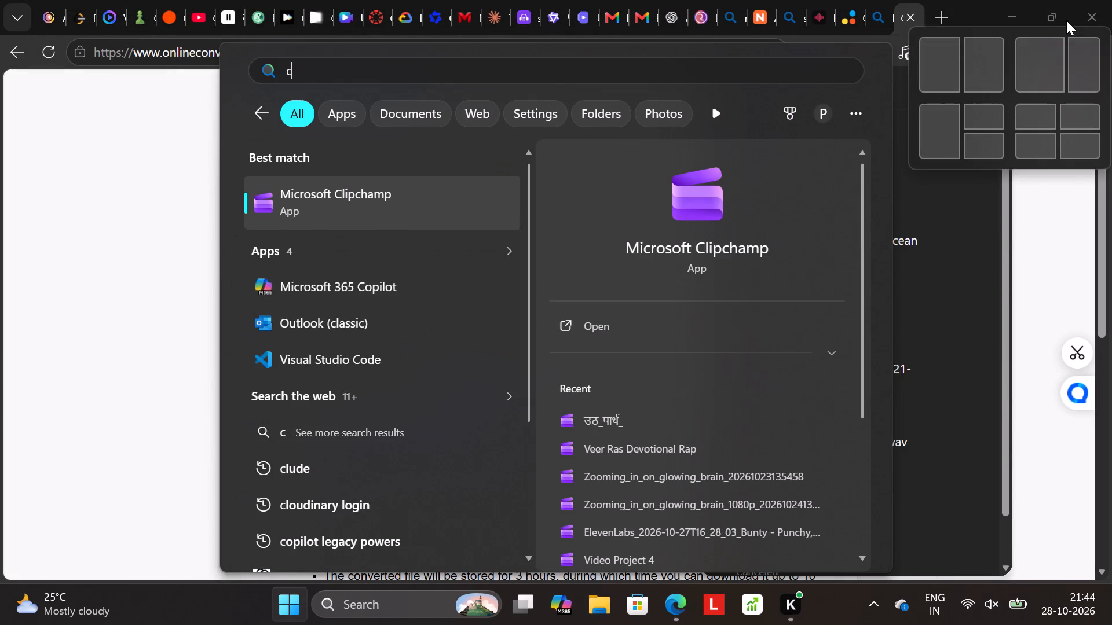
pyautogui.press('Return')
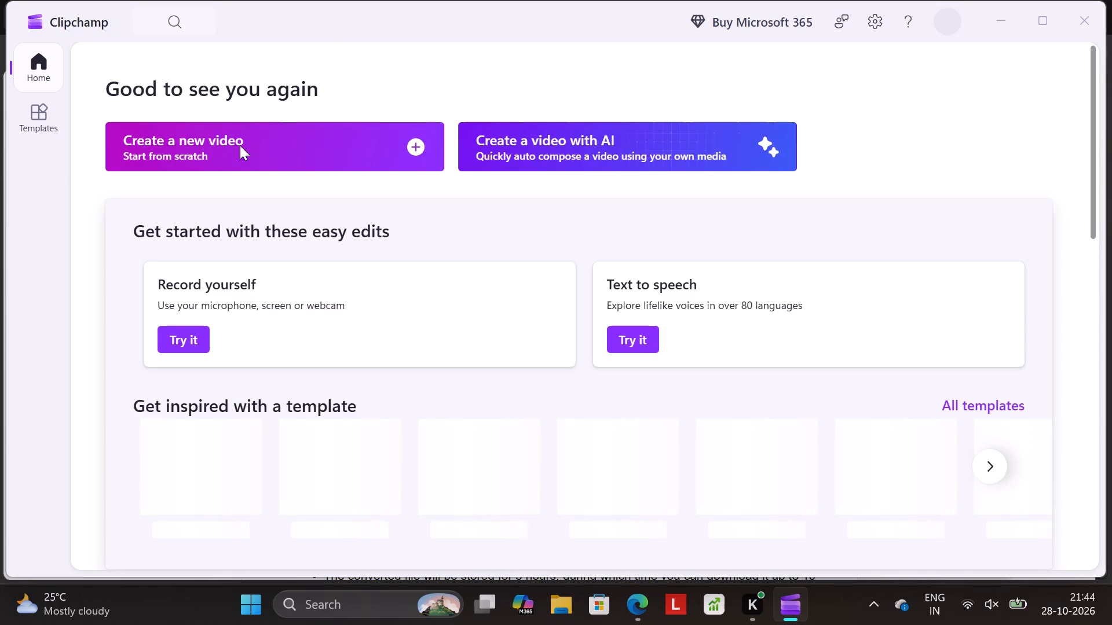
pyautogui.click(275, 156)
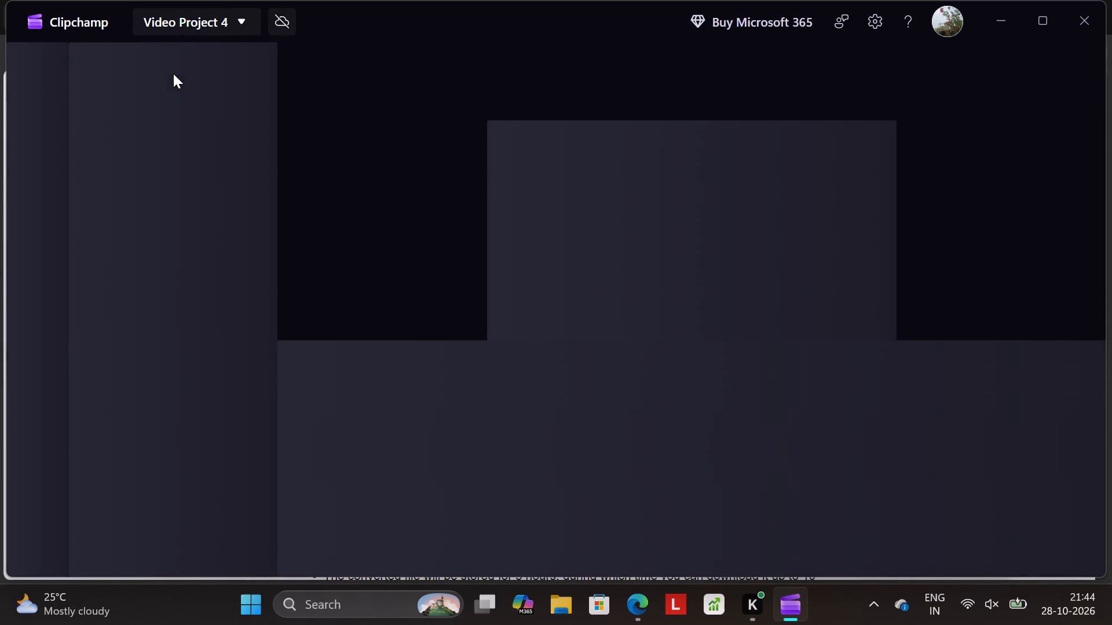
pyautogui.click(157, 93)
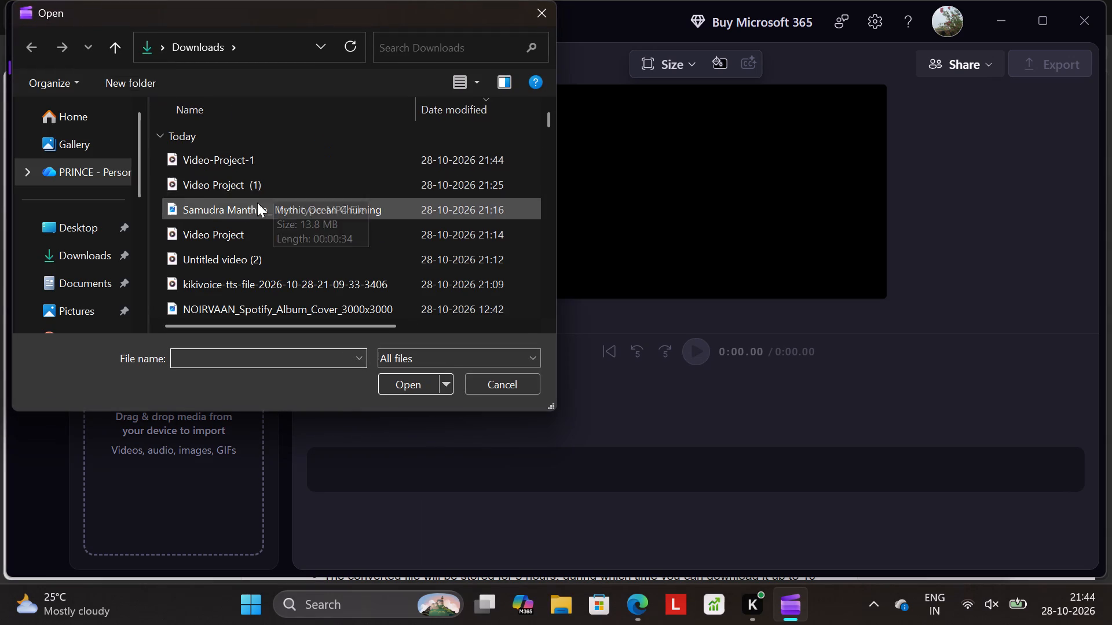
pyautogui.doubleClick(240, 232)
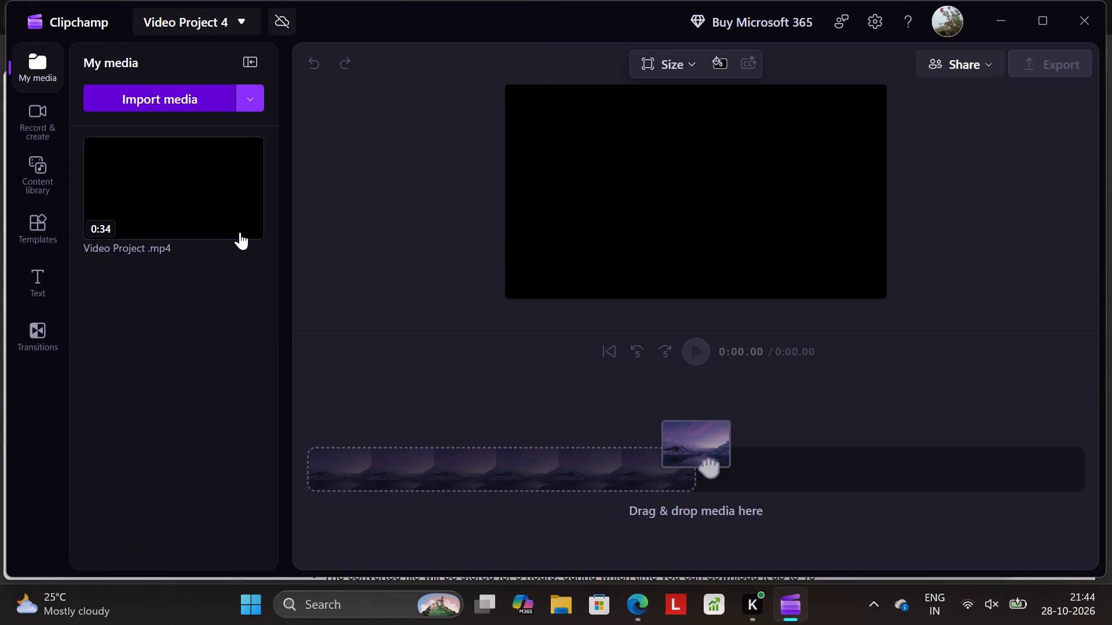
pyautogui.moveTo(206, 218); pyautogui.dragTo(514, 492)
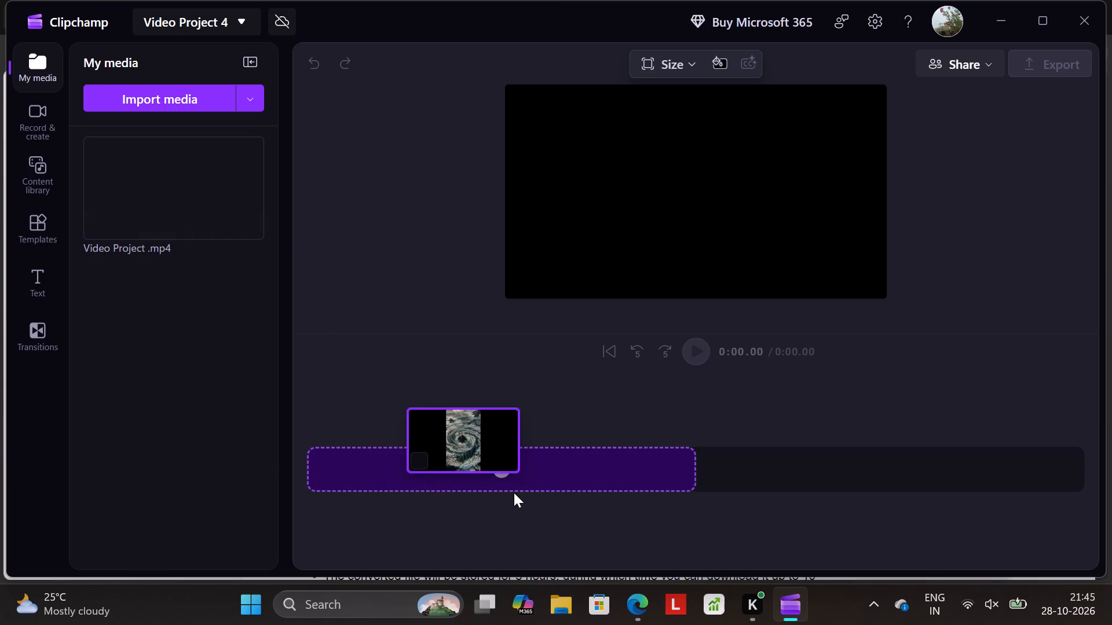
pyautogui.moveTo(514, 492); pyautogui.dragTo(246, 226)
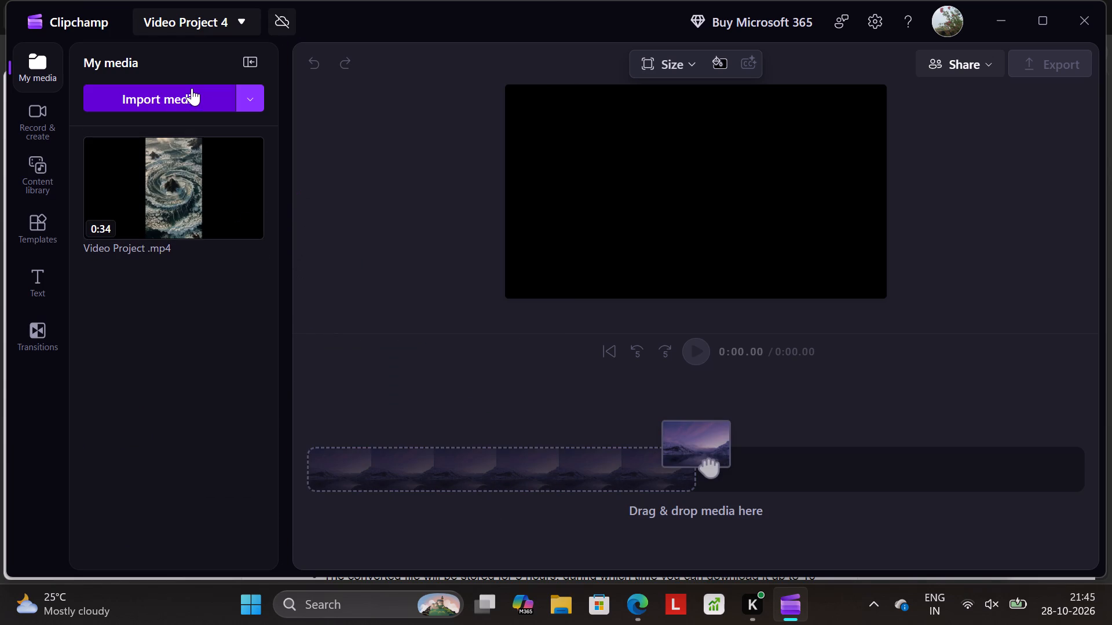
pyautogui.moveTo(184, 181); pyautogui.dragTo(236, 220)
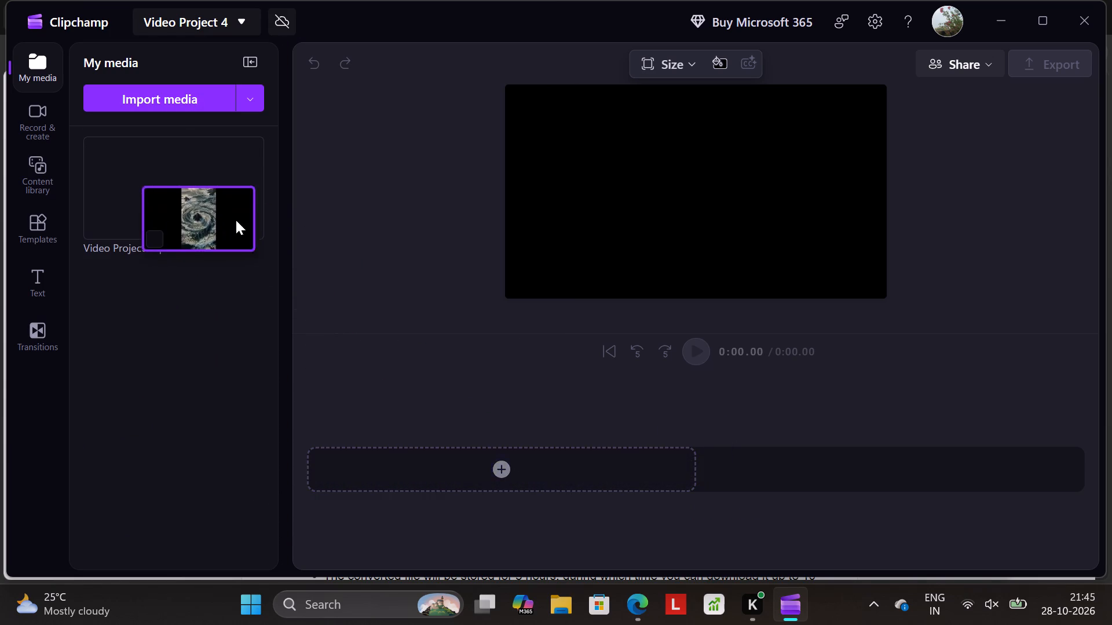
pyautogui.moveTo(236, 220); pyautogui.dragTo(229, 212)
# Import Video Project (1) from the Downloads folder and place it at the start of the timeline.
pyautogui.click(189, 104)
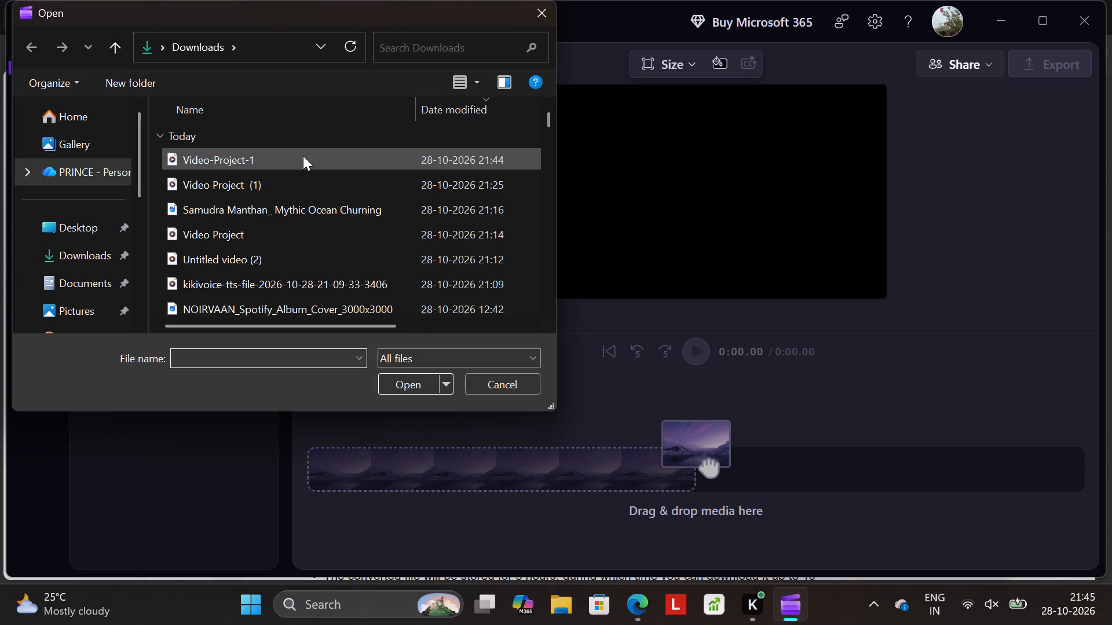
pyautogui.doubleClick(295, 189)
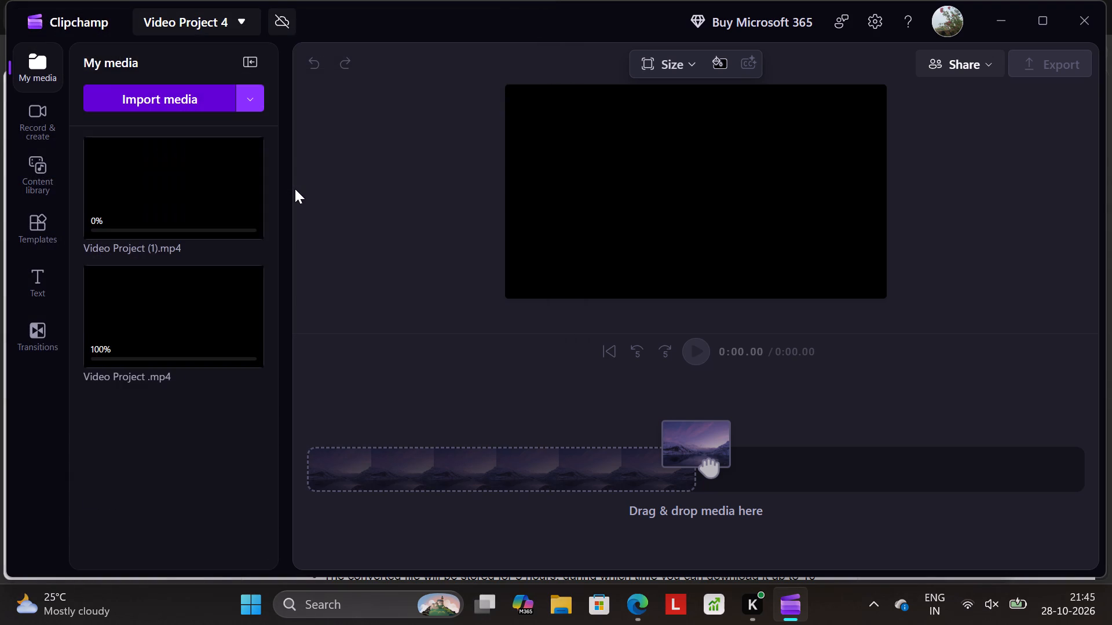
pyautogui.moveTo(173, 182); pyautogui.dragTo(174, 187)
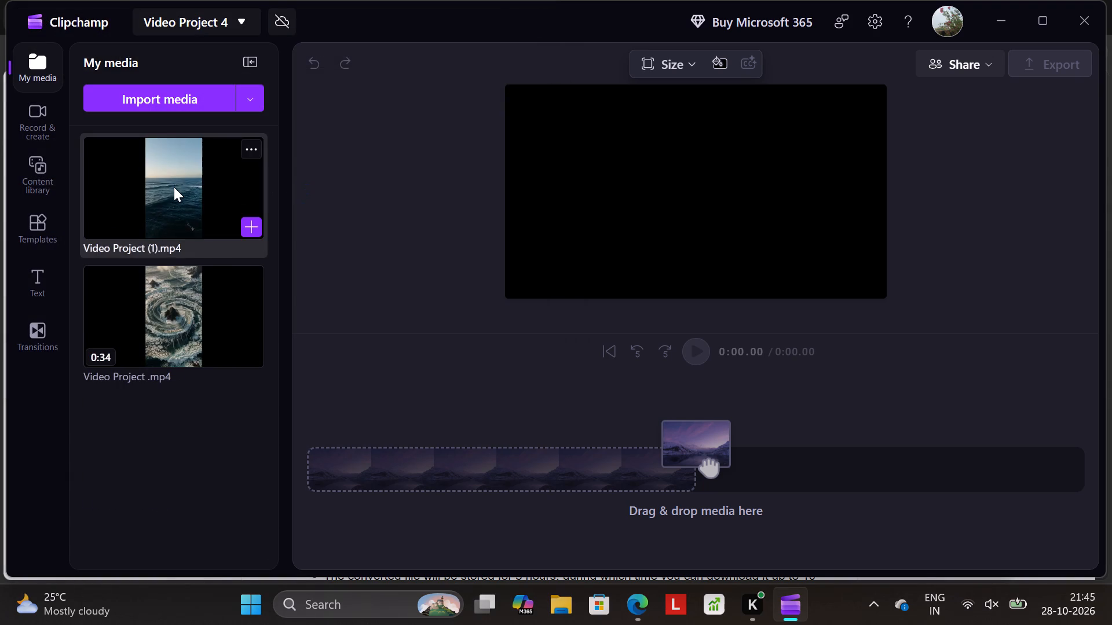
pyautogui.moveTo(174, 187); pyautogui.dragTo(405, 459)
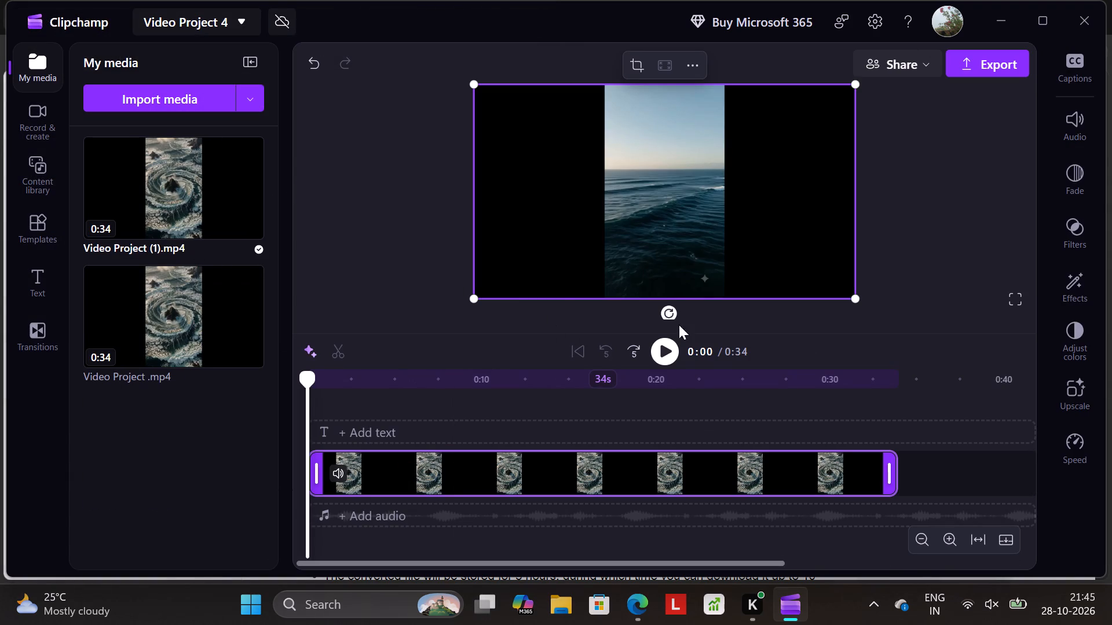
# Preview the Video Project (1) clip and crop away the black bars on both sides of the portrait picture.
pyautogui.click(672, 351)
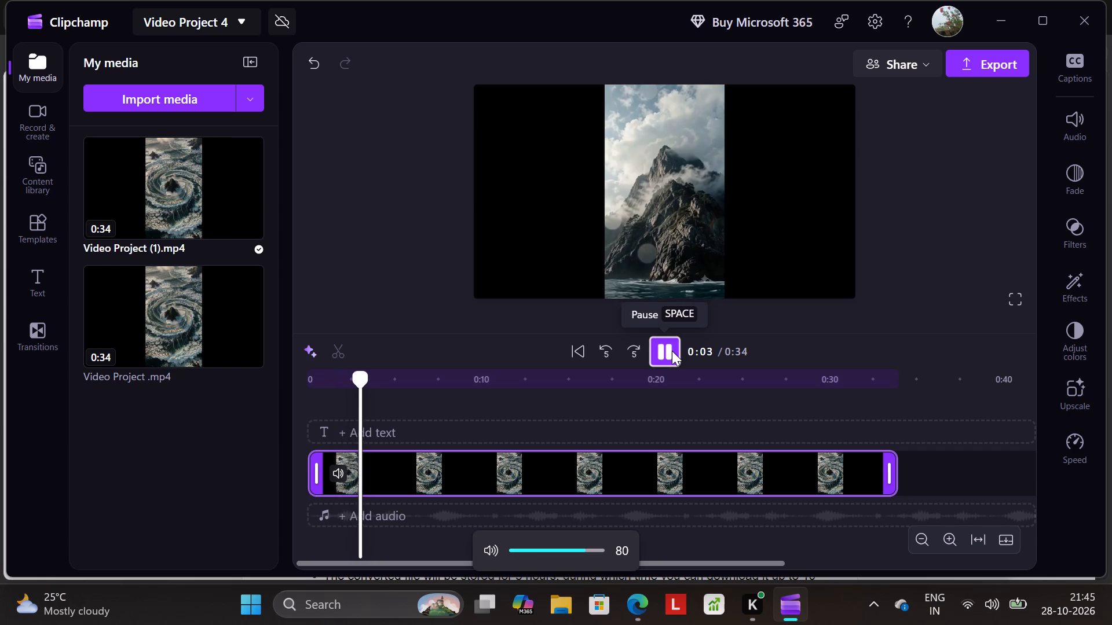
pyautogui.click(696, 197)
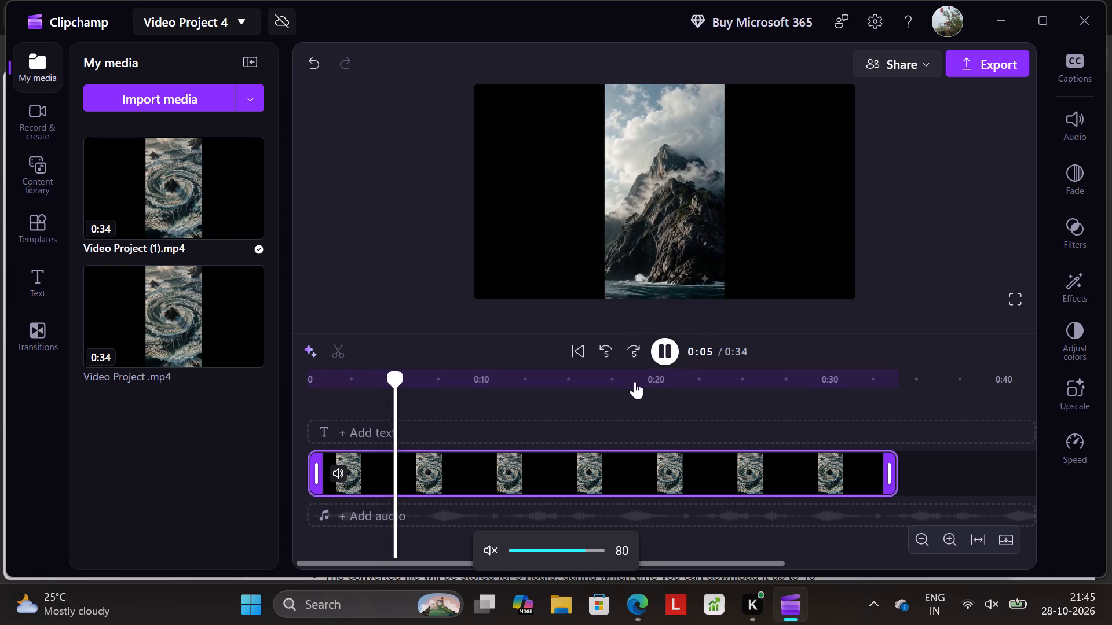
pyautogui.click(617, 462)
pyautogui.click(664, 350)
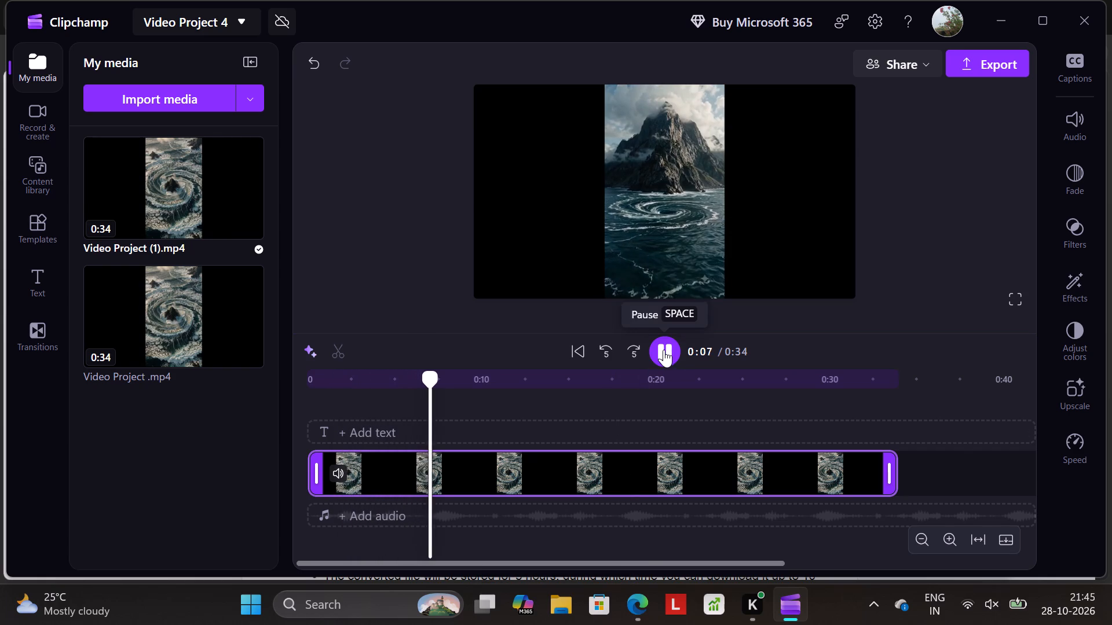
pyautogui.click(632, 59)
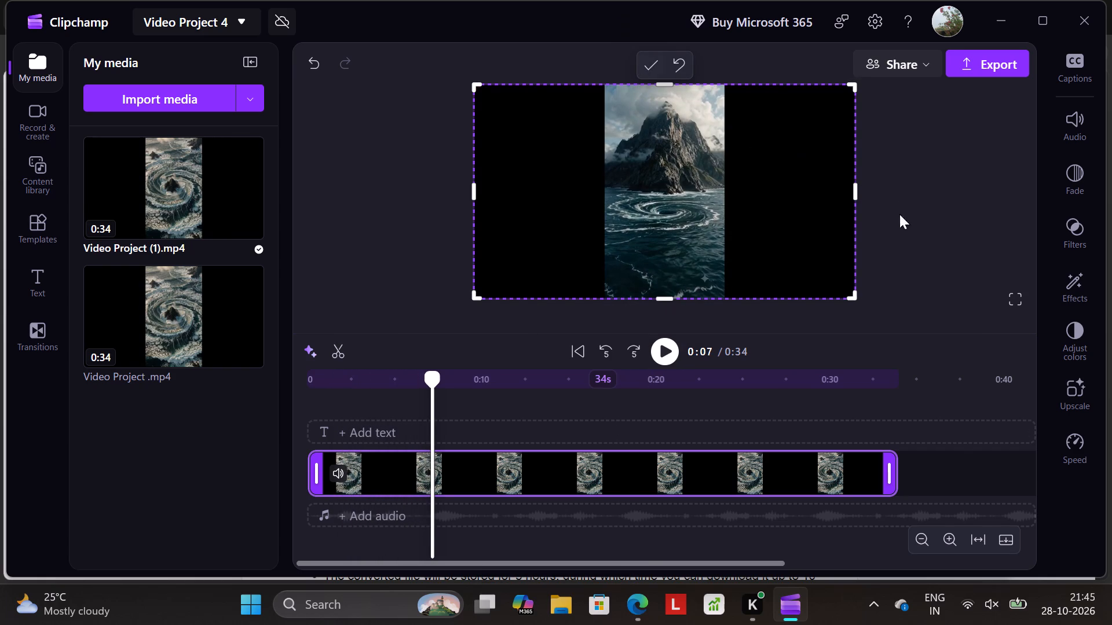
pyautogui.moveTo(854, 191); pyautogui.dragTo(730, 190)
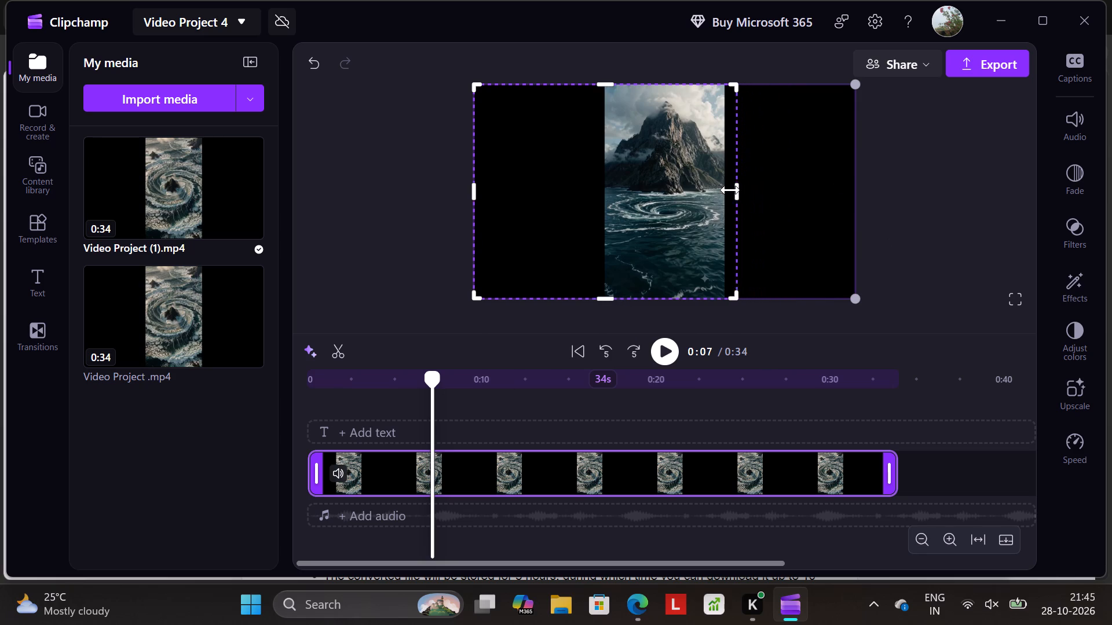
pyautogui.moveTo(730, 190); pyautogui.dragTo(722, 190)
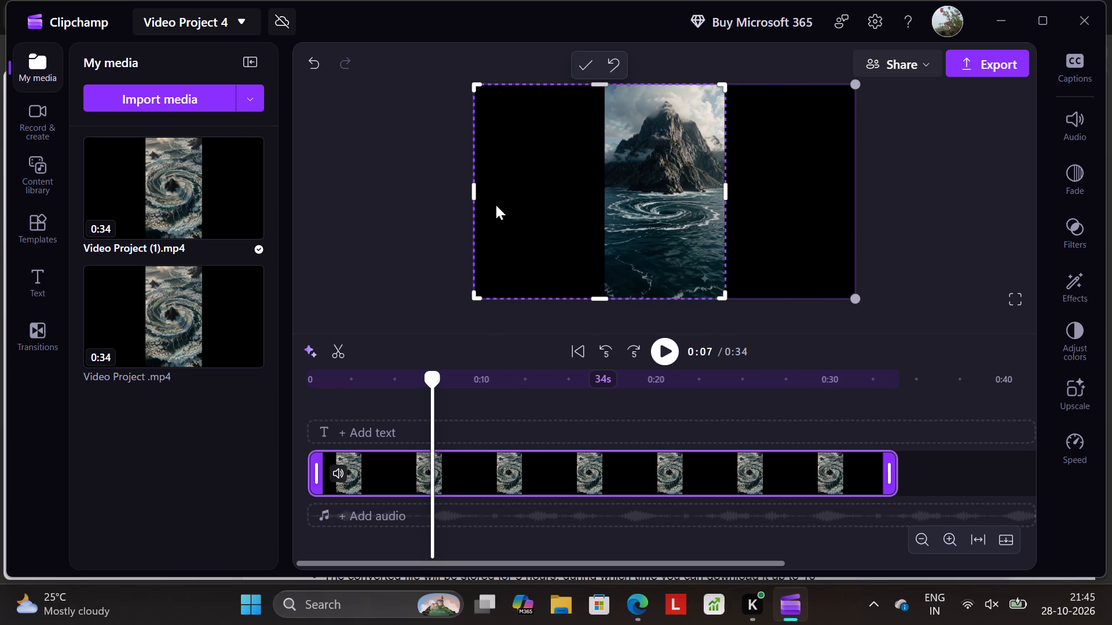
pyautogui.moveTo(472, 193); pyautogui.dragTo(591, 198)
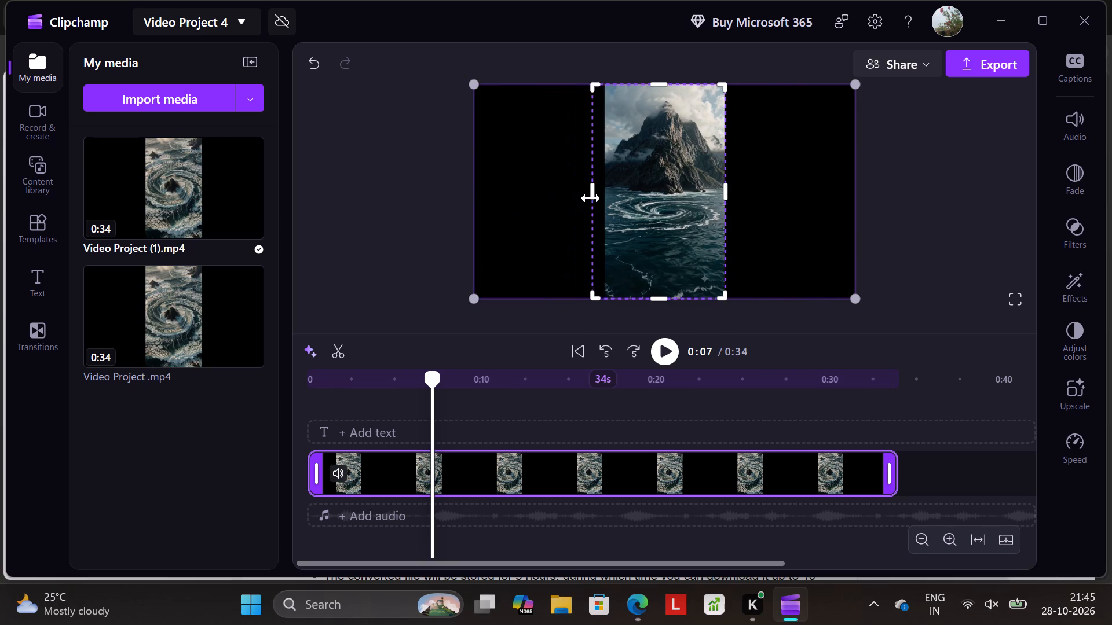
pyautogui.moveTo(591, 198); pyautogui.dragTo(602, 196)
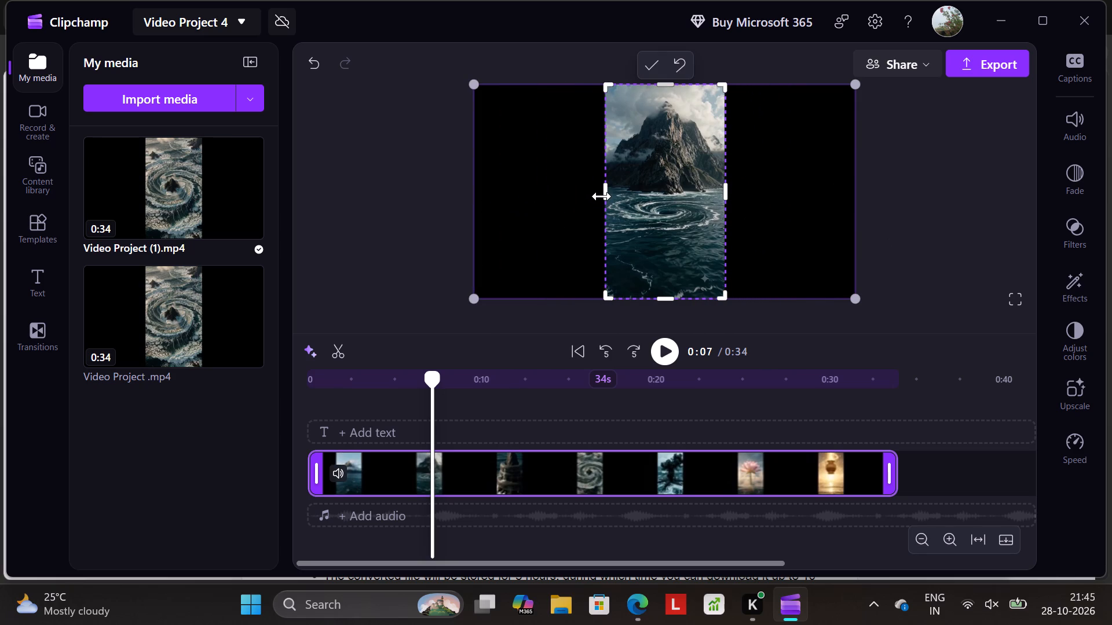
pyautogui.click(657, 347)
pyautogui.click(657, 347)
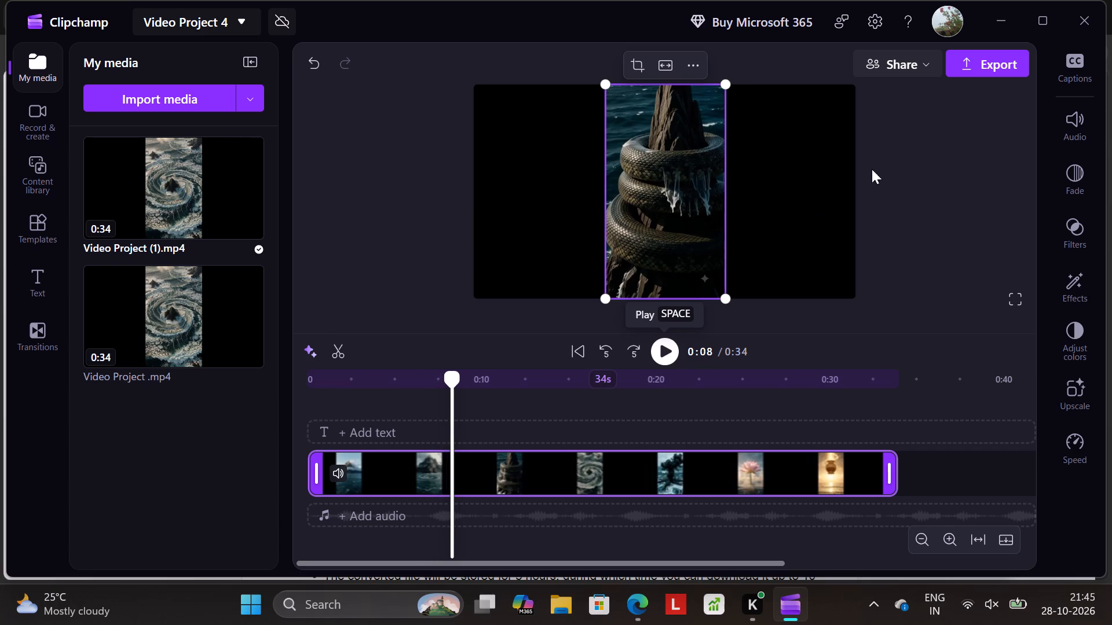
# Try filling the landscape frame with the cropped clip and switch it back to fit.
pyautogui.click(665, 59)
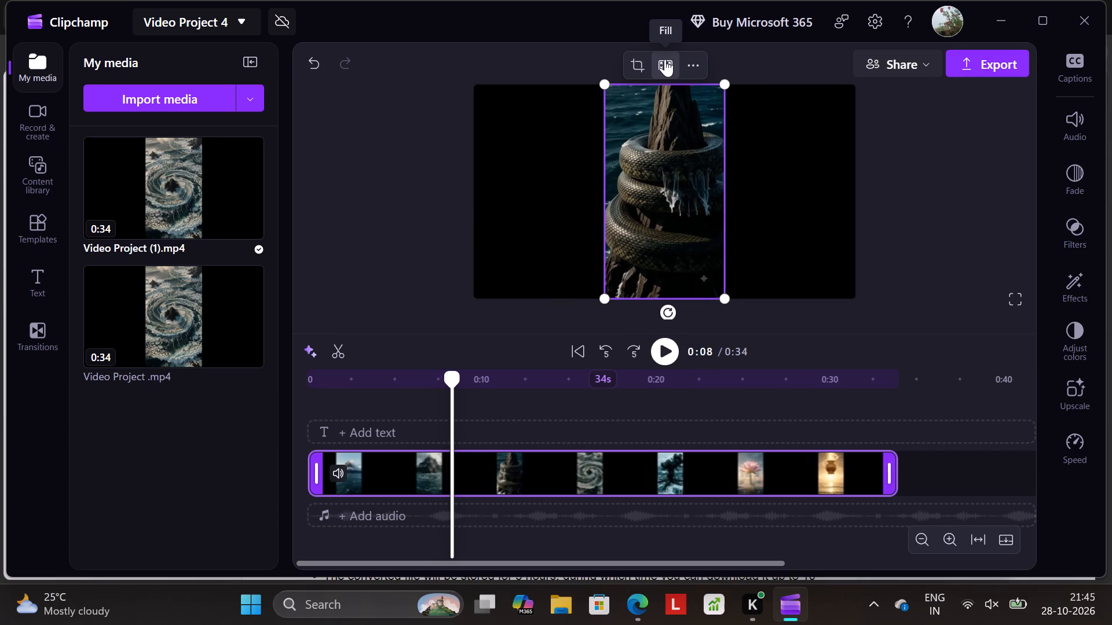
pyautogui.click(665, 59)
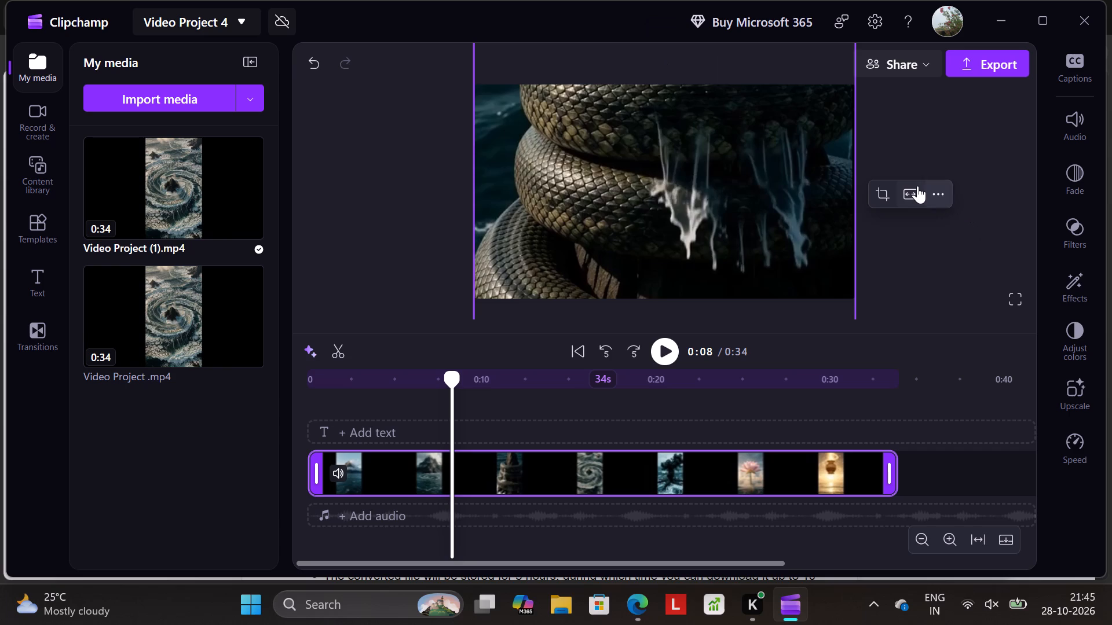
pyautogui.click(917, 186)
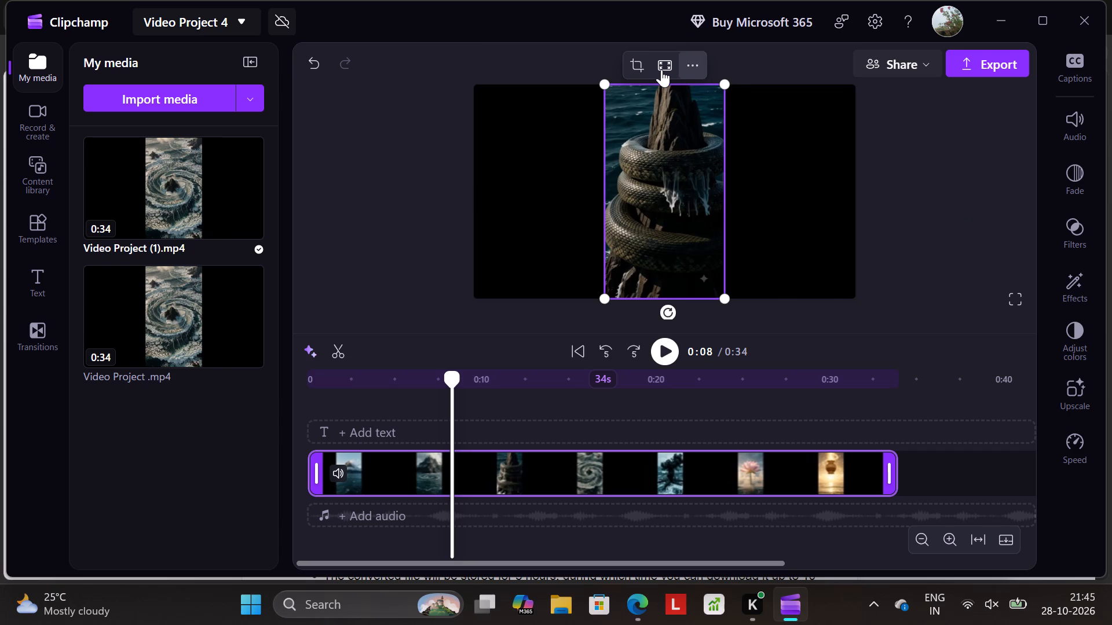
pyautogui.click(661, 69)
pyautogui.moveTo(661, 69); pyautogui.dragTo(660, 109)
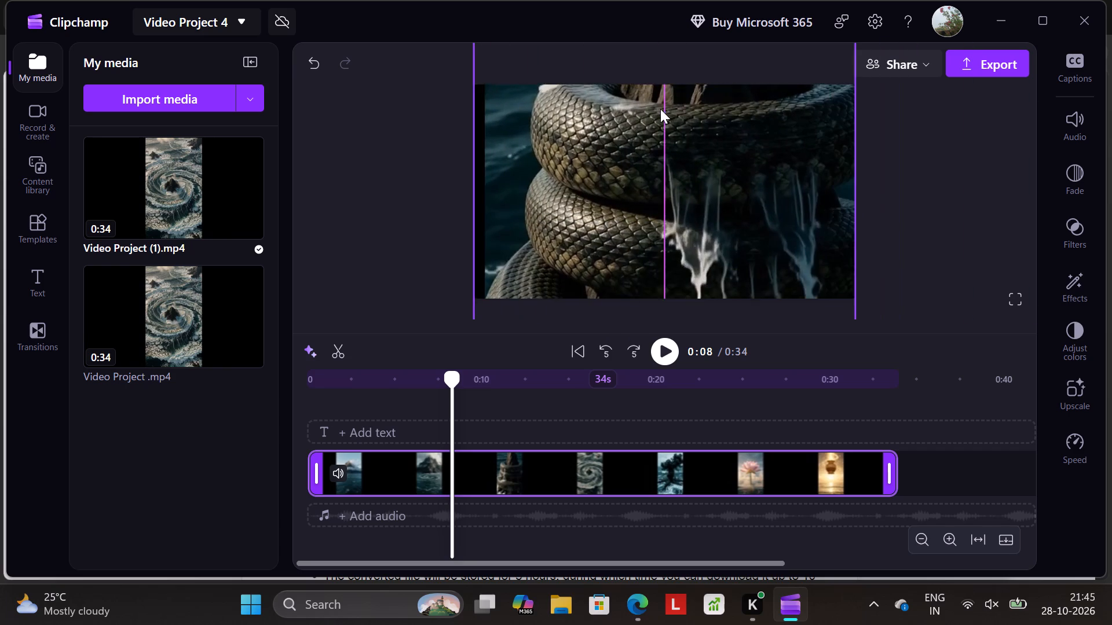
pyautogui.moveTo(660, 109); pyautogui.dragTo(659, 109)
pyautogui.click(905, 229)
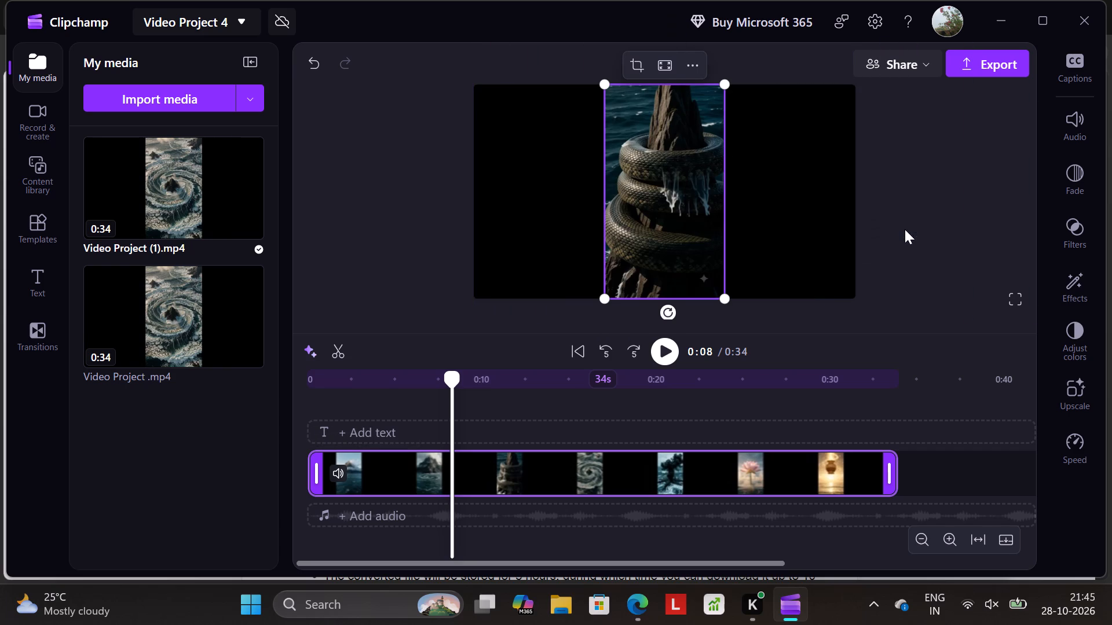
# Export the video in 1080p quality as Video Project 4.mp4 and close Clipchamp once it is ready.
pyautogui.click(966, 52)
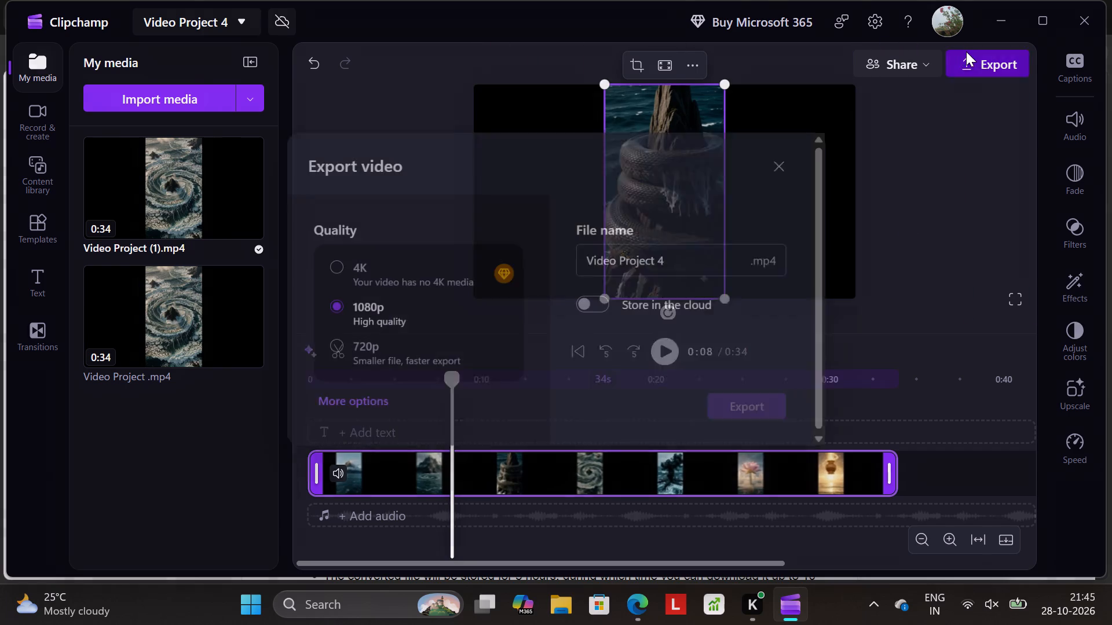
pyautogui.click(739, 416)
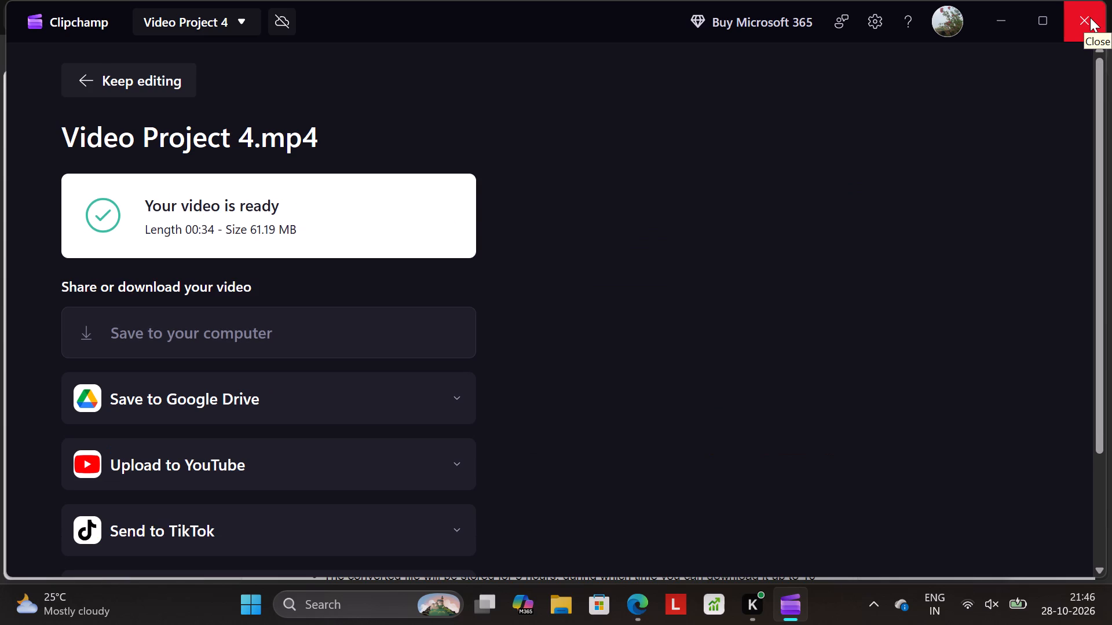
pyautogui.click(1090, 17)
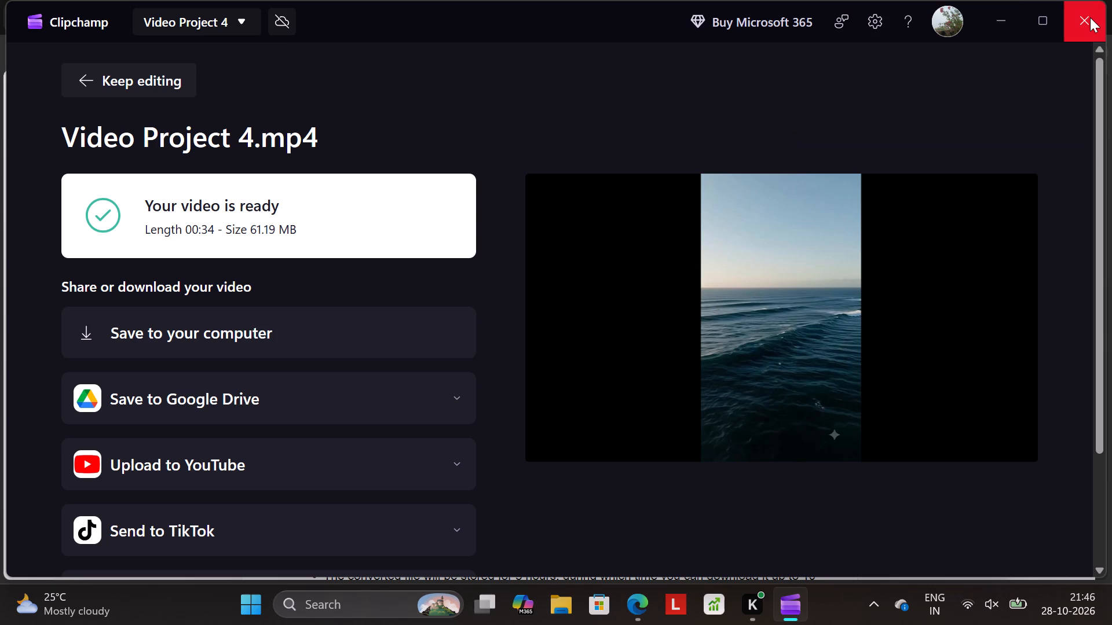
pyautogui.click(1099, 26)
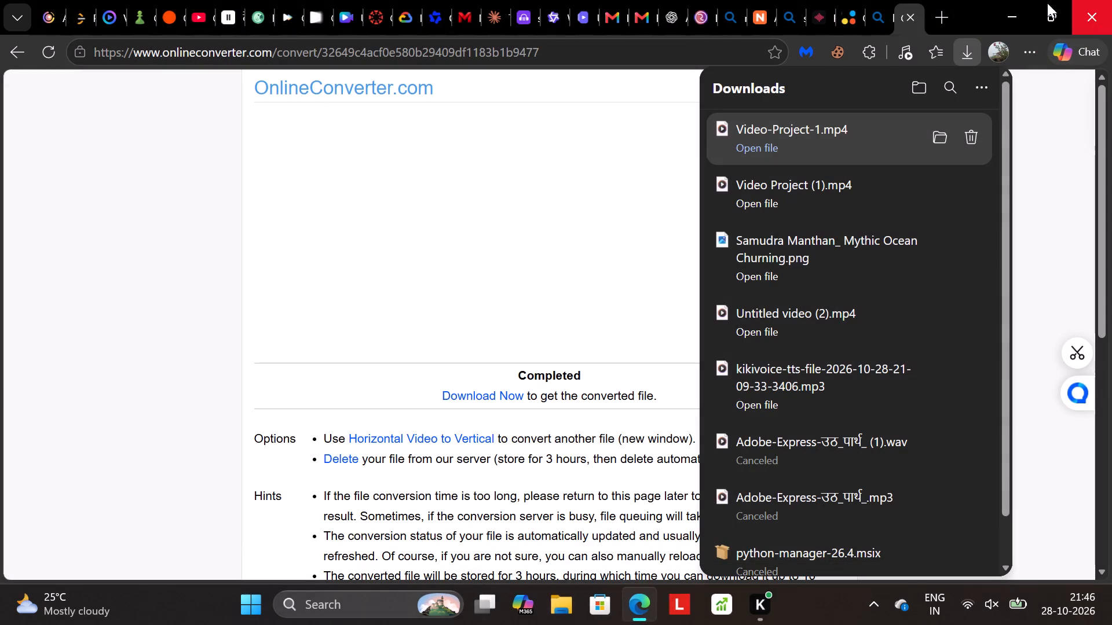
pyautogui.click(188, 15)
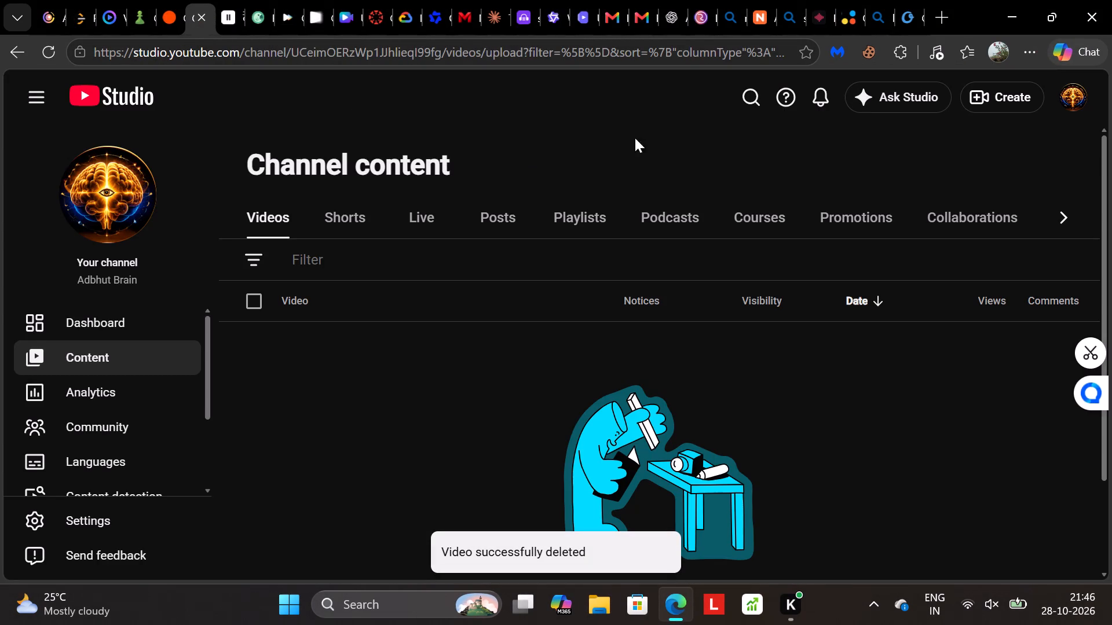
pyautogui.click(920, 16)
pyautogui.click(909, 14)
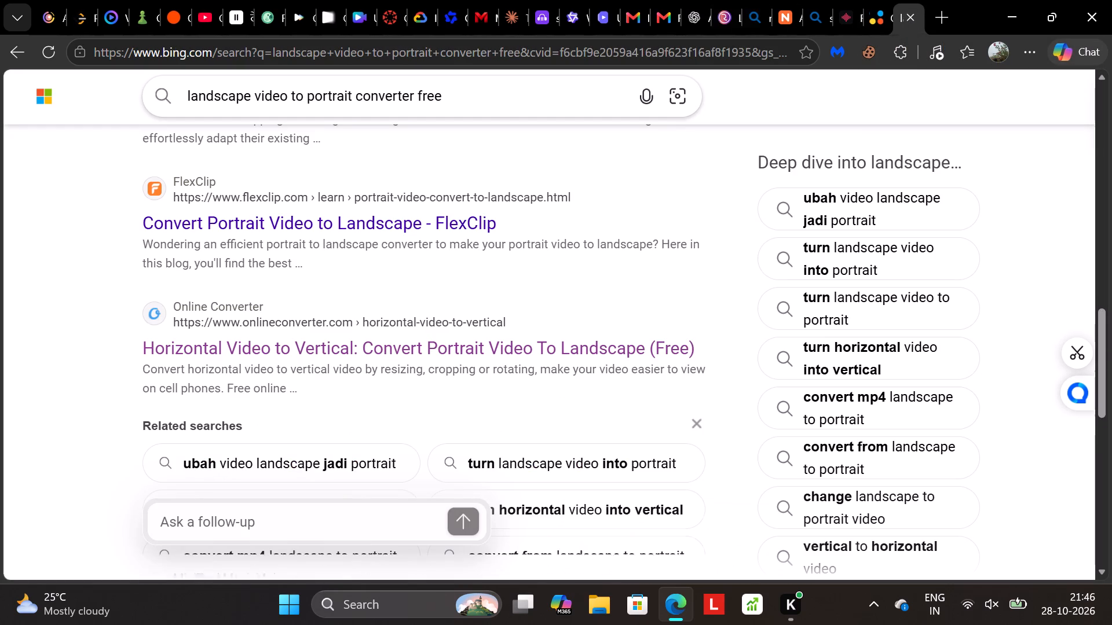
# Search the web for "landscape video to portrait" and look through the results for a suitable free converter.
pyautogui.click(723, 43)
pyautogui.write('landscape to short')
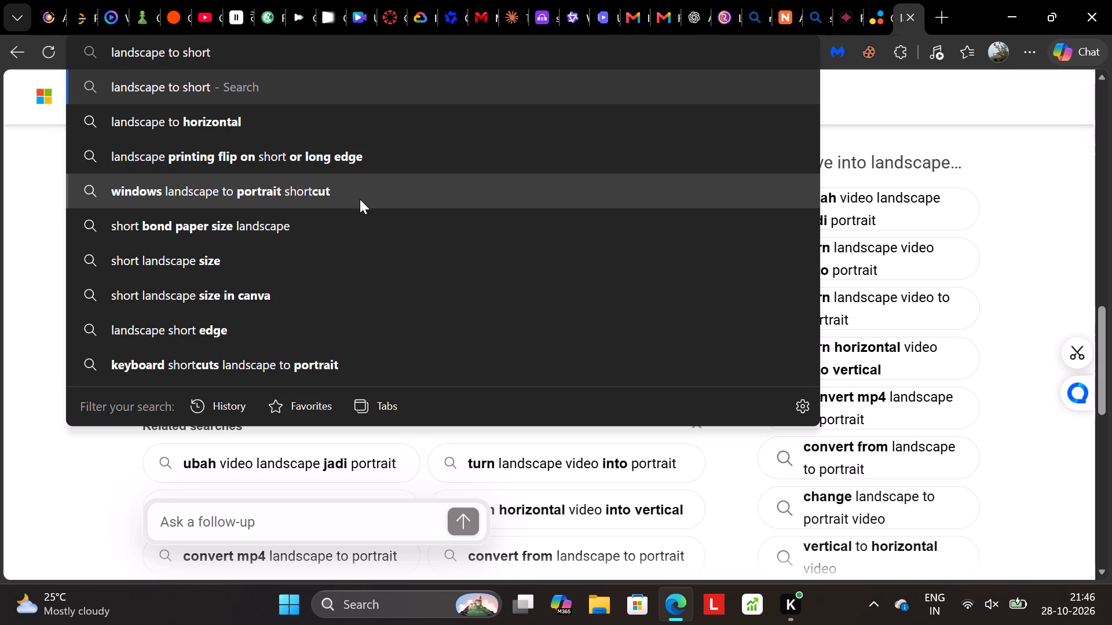
pyautogui.press('space')
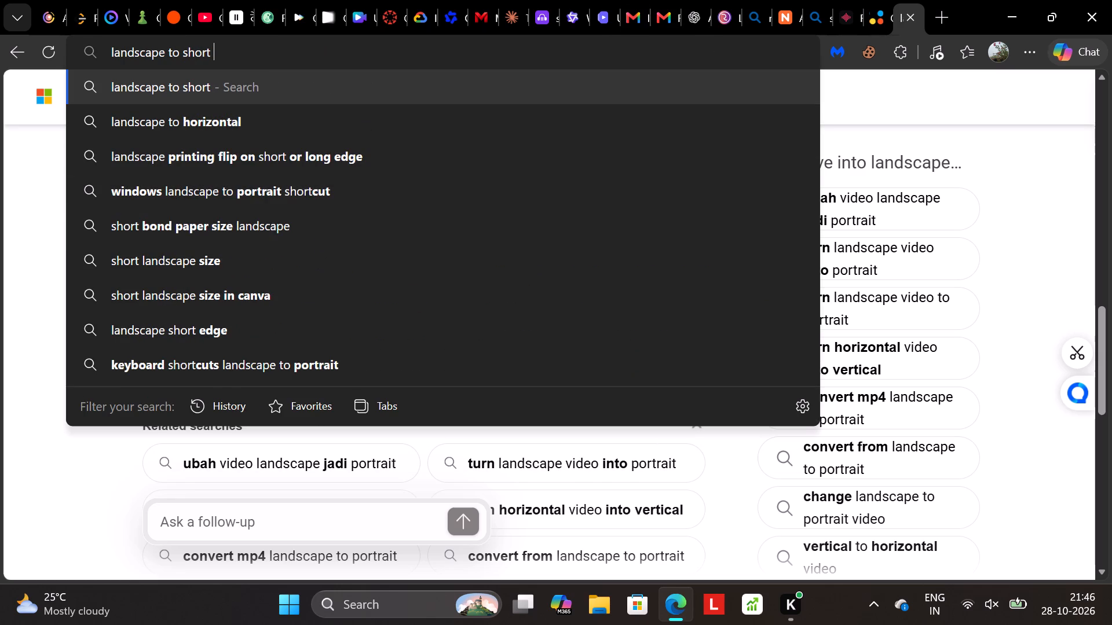
pyautogui.write('video')
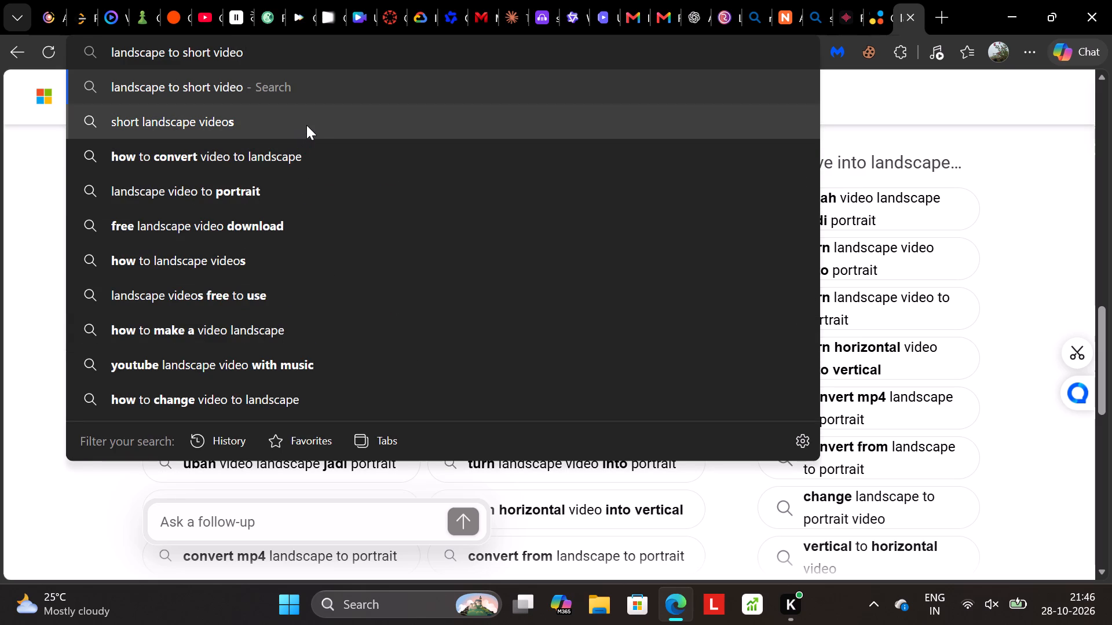
pyautogui.click(286, 185)
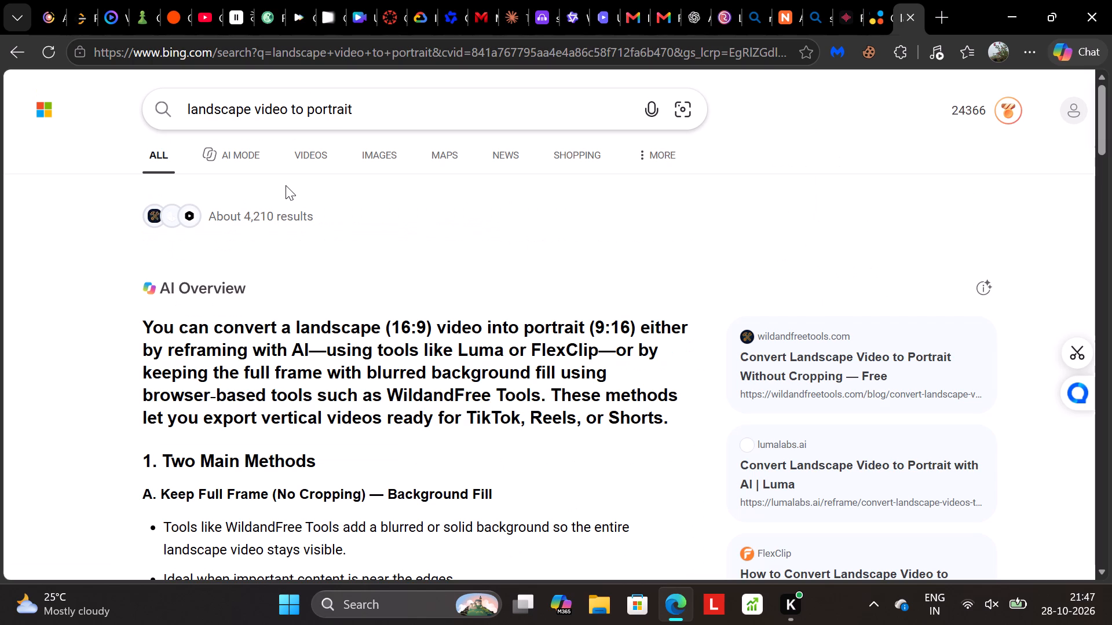
pyautogui.scroll(-3, 330, 403)
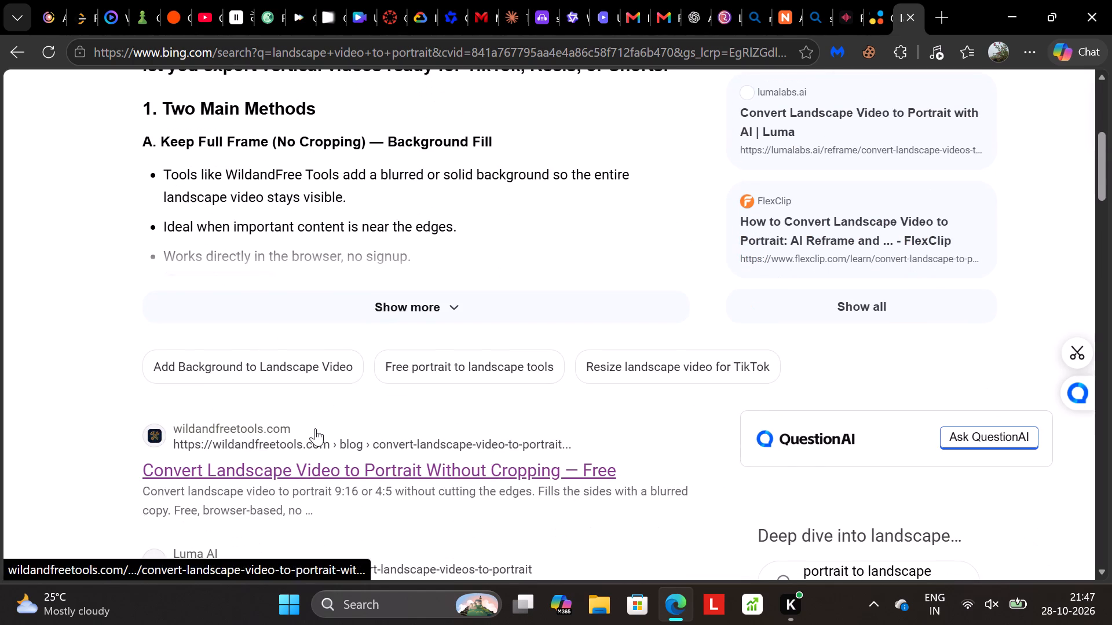
pyautogui.scroll(-2, 315, 428)
pyautogui.scroll(-2, 269, 409)
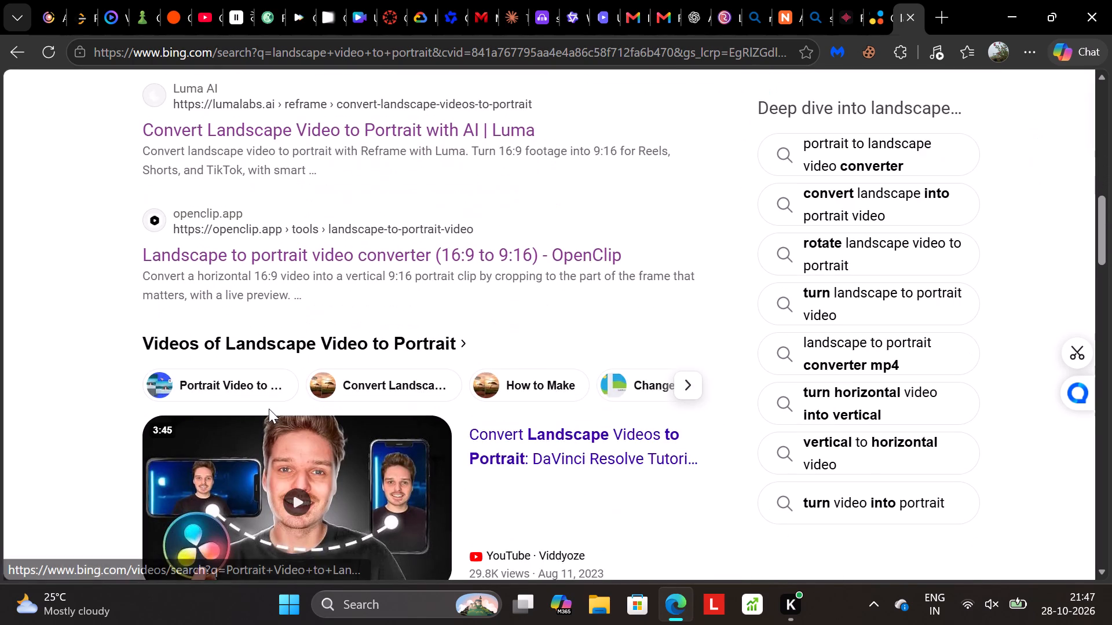
pyautogui.scroll(-9, 269, 409)
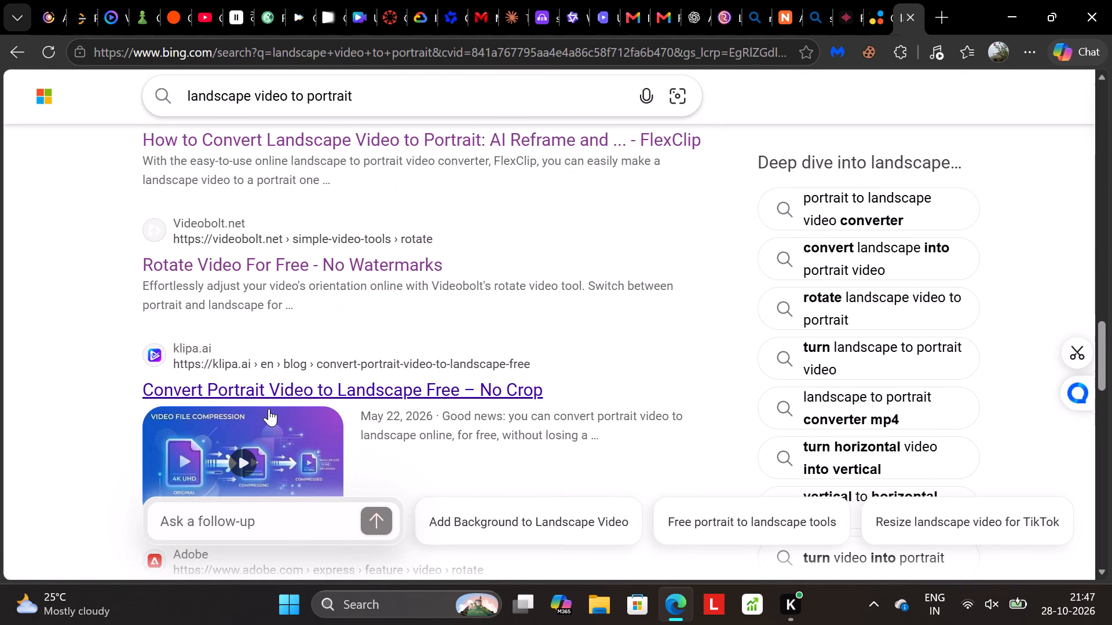
pyautogui.scroll(-4, 287, 271)
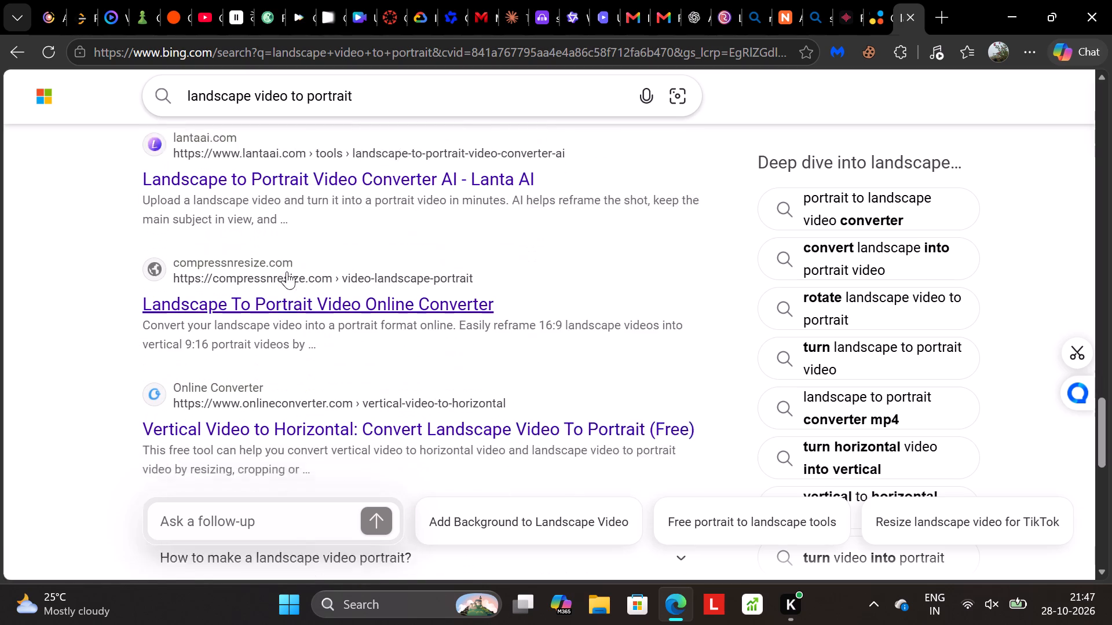
pyautogui.scroll(-1, 287, 271)
pyautogui.scroll(2, 287, 271)
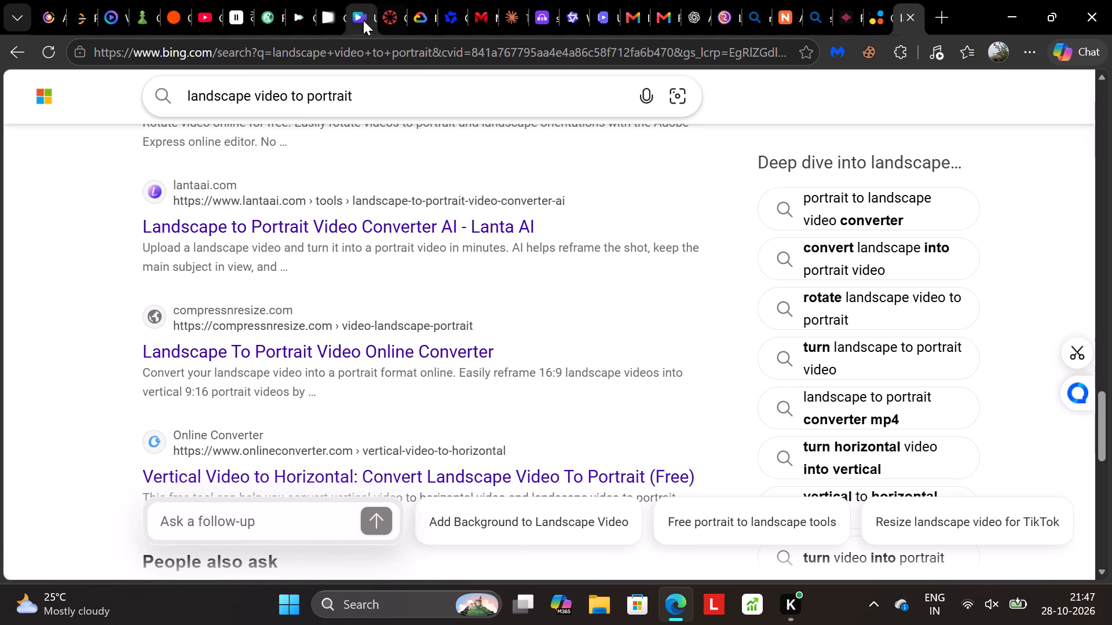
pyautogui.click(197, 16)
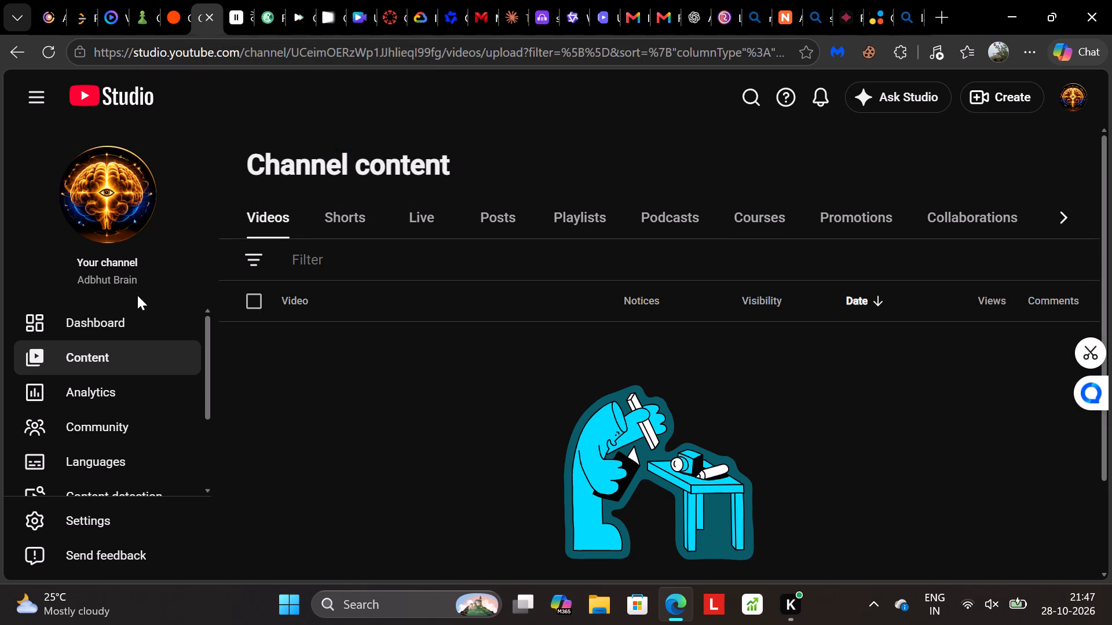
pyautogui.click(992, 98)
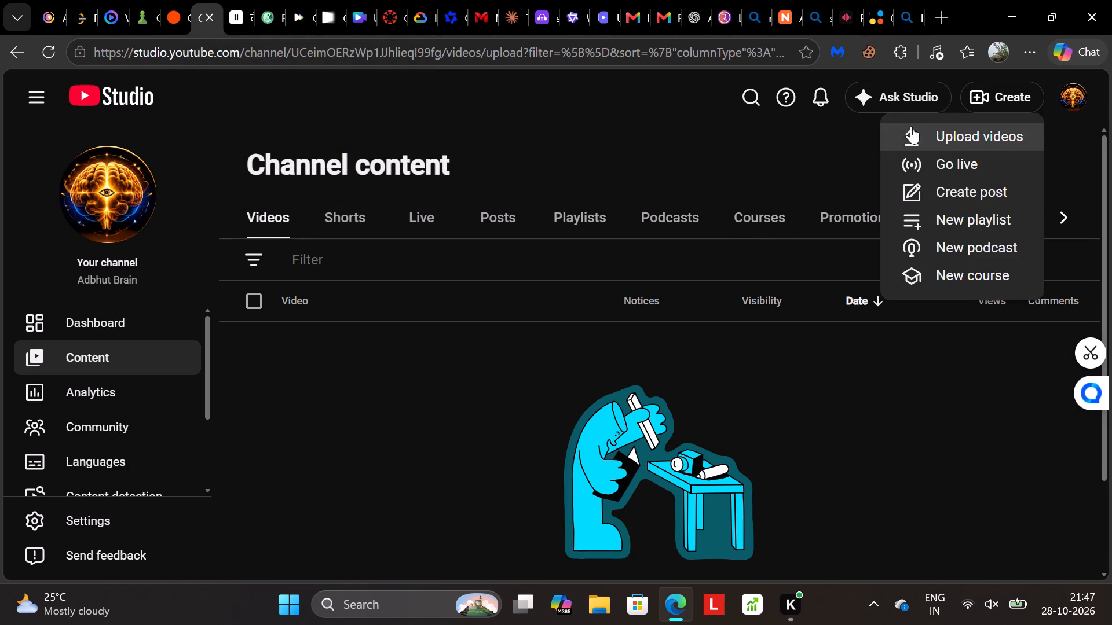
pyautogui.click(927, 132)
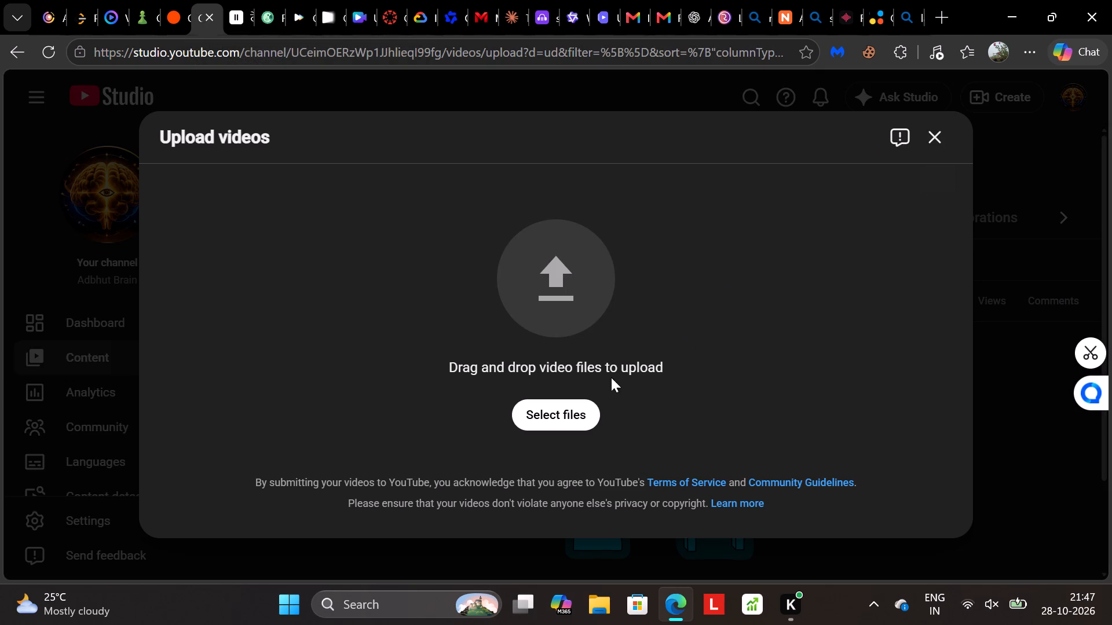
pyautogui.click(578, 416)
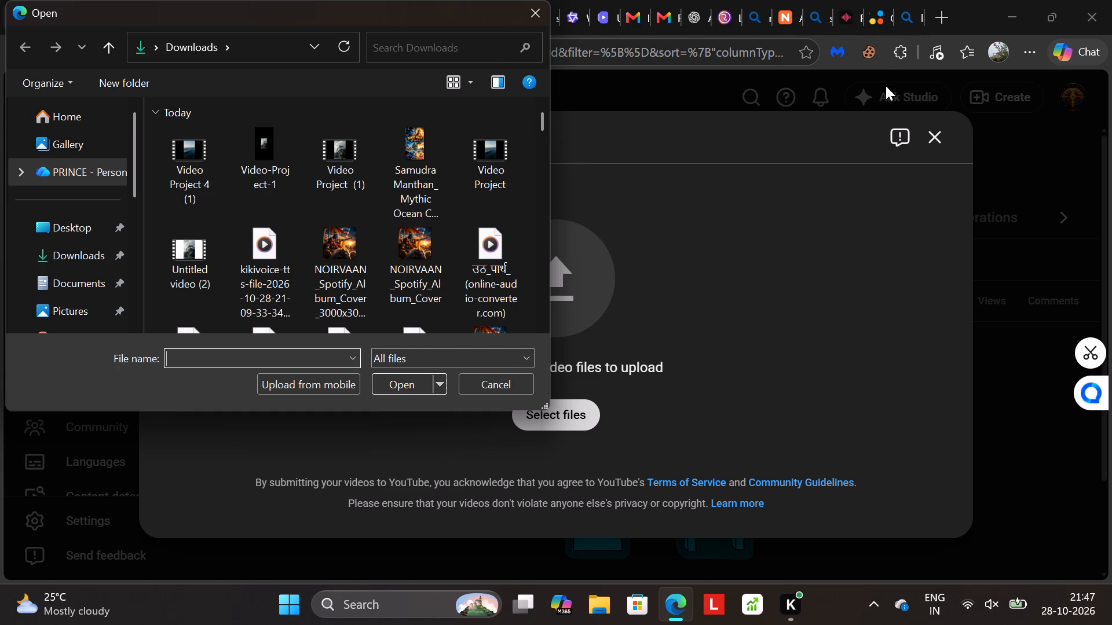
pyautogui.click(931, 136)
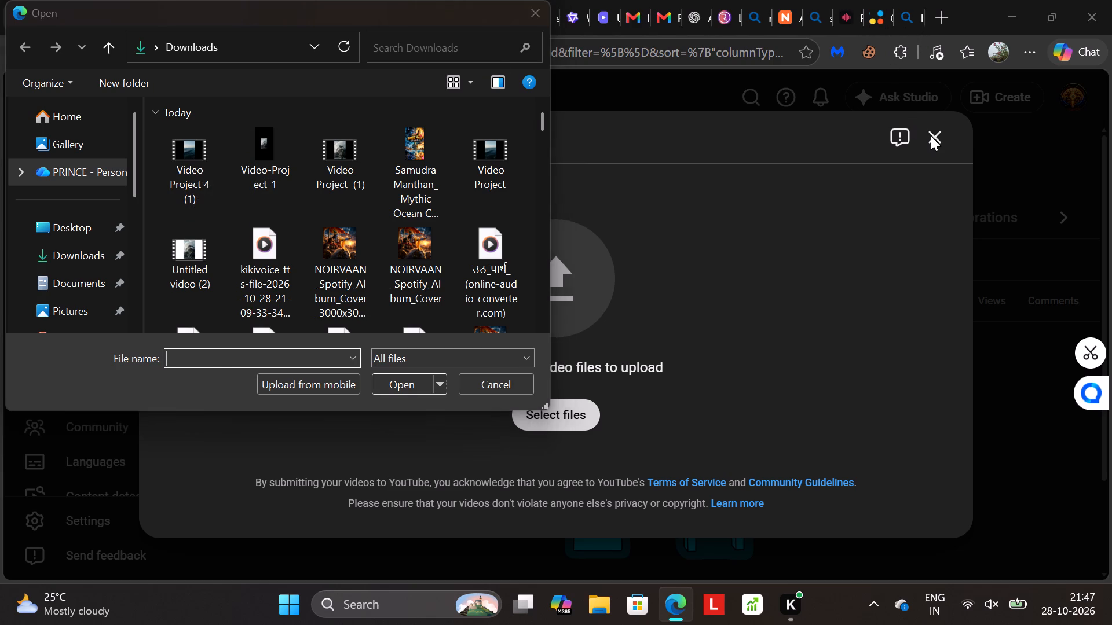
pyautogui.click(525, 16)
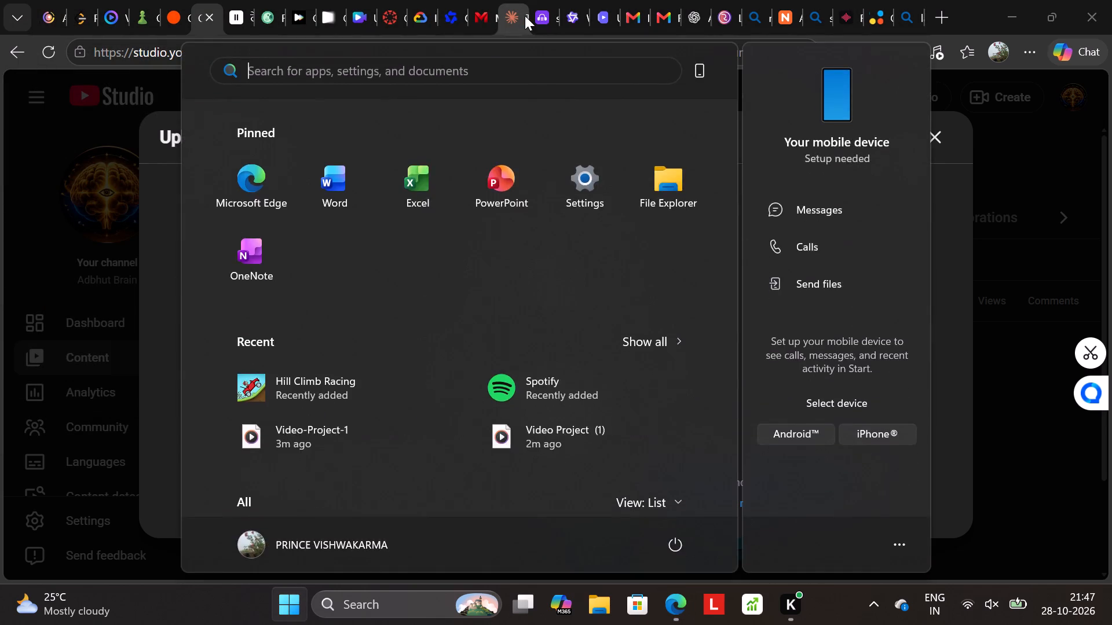
# Switch to Clipchamp and start a new video from scratch.
pyautogui.press('c')
pyautogui.press('Return')
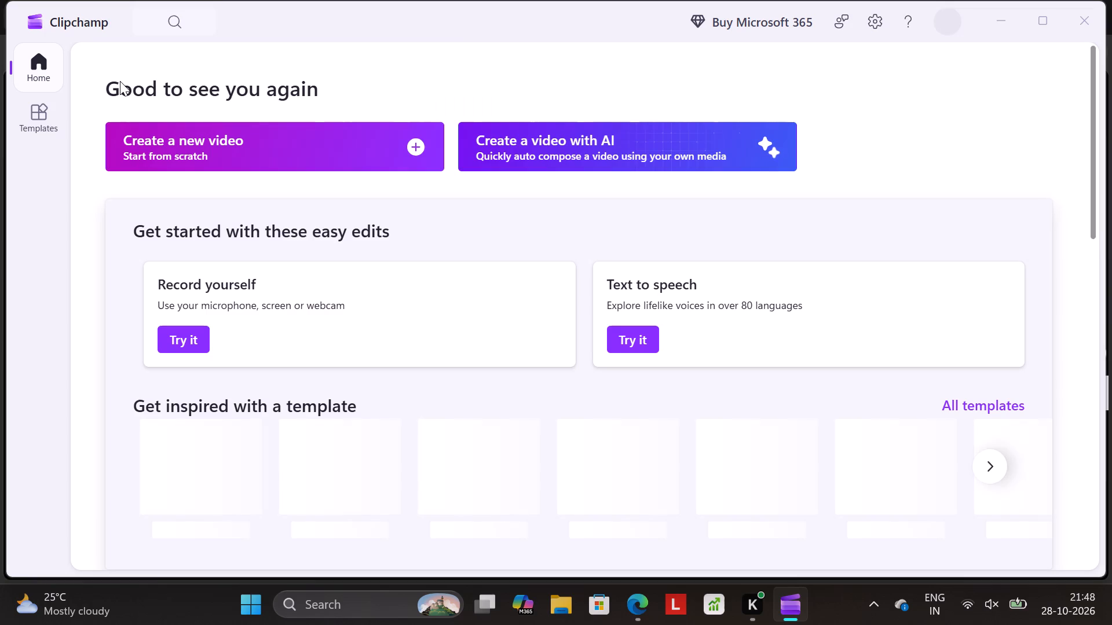
pyautogui.click(257, 167)
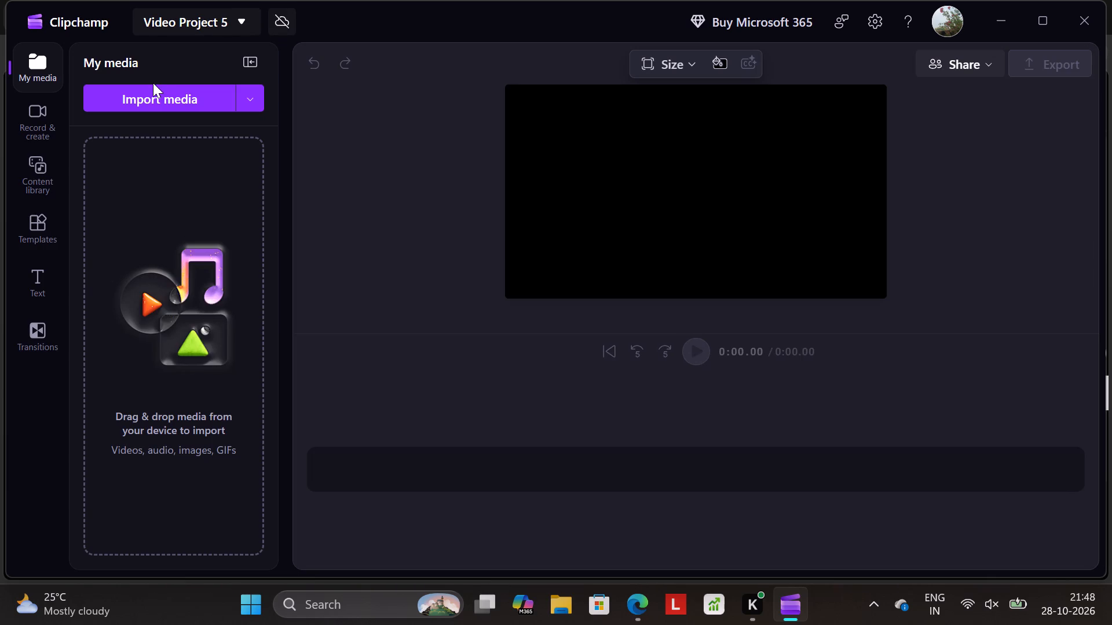
# Import Video-Project-1 from the Downloads folder and place it at the start of the timeline.
pyautogui.click(154, 87)
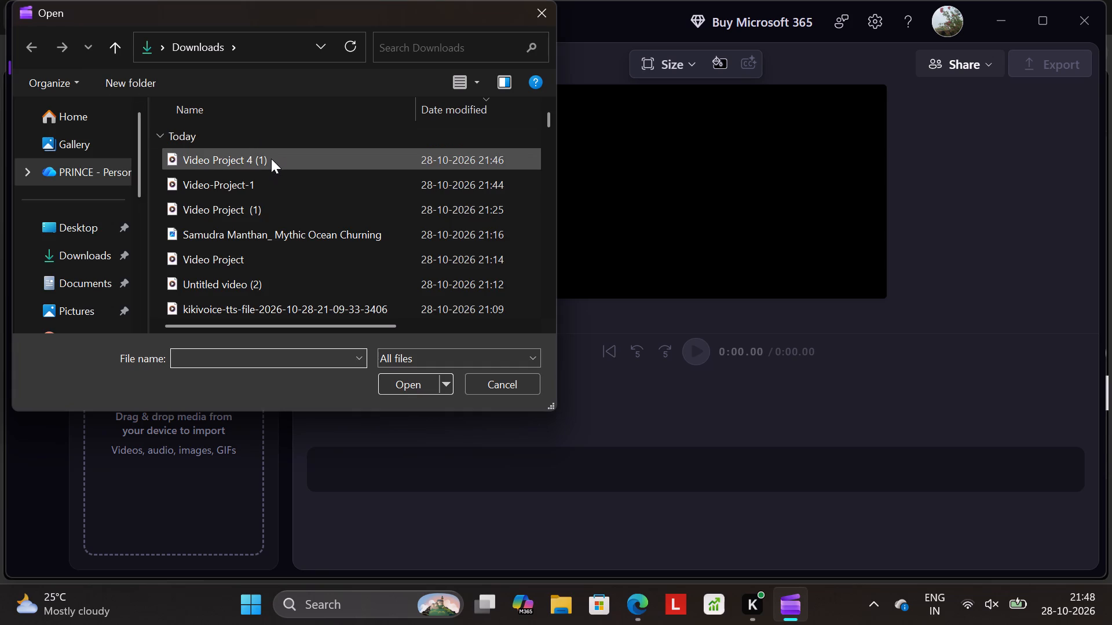
pyautogui.doubleClick(264, 175)
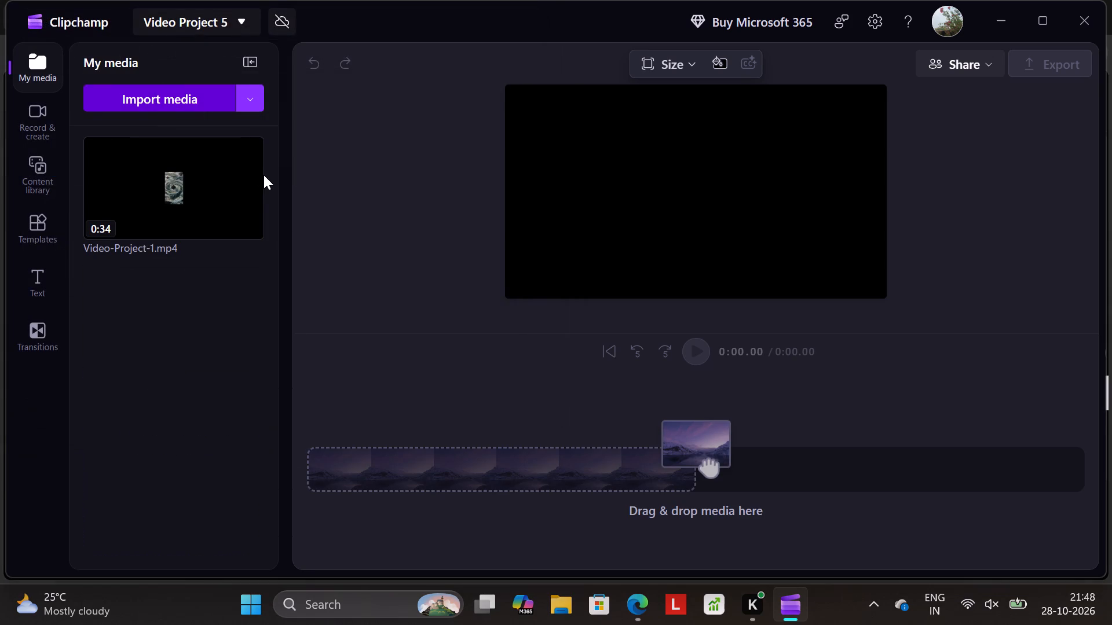
pyautogui.moveTo(180, 180); pyautogui.dragTo(402, 465)
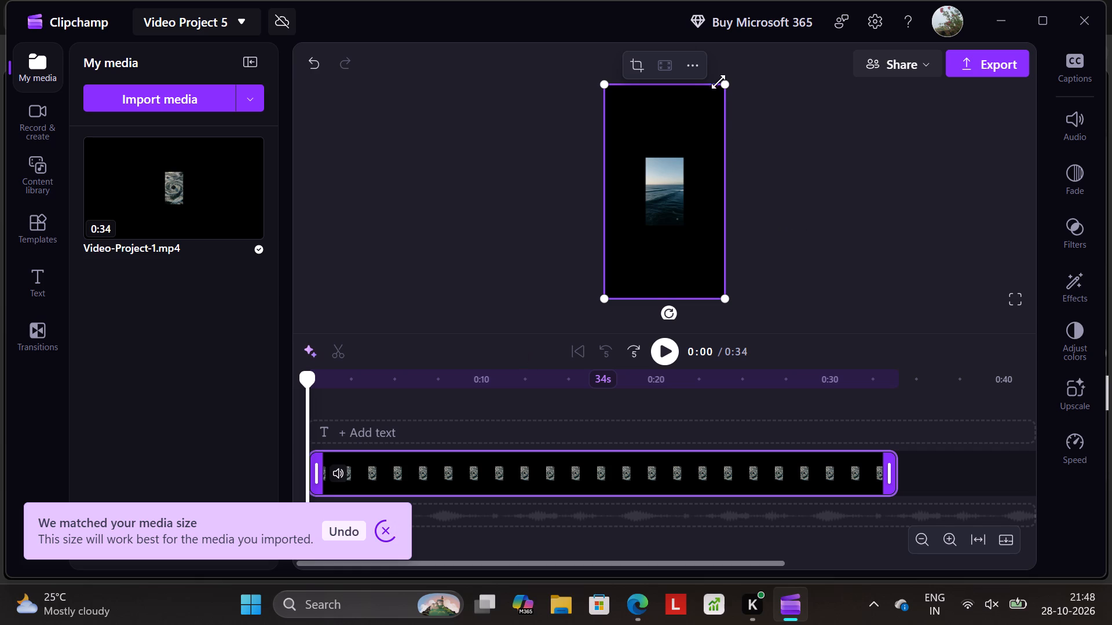
# Crop the black areas off both sides of the Video-Project-1 clip, up to the edges of the small portrait picture.
pyautogui.moveTo(720, 84); pyautogui.dragTo(723, 88)
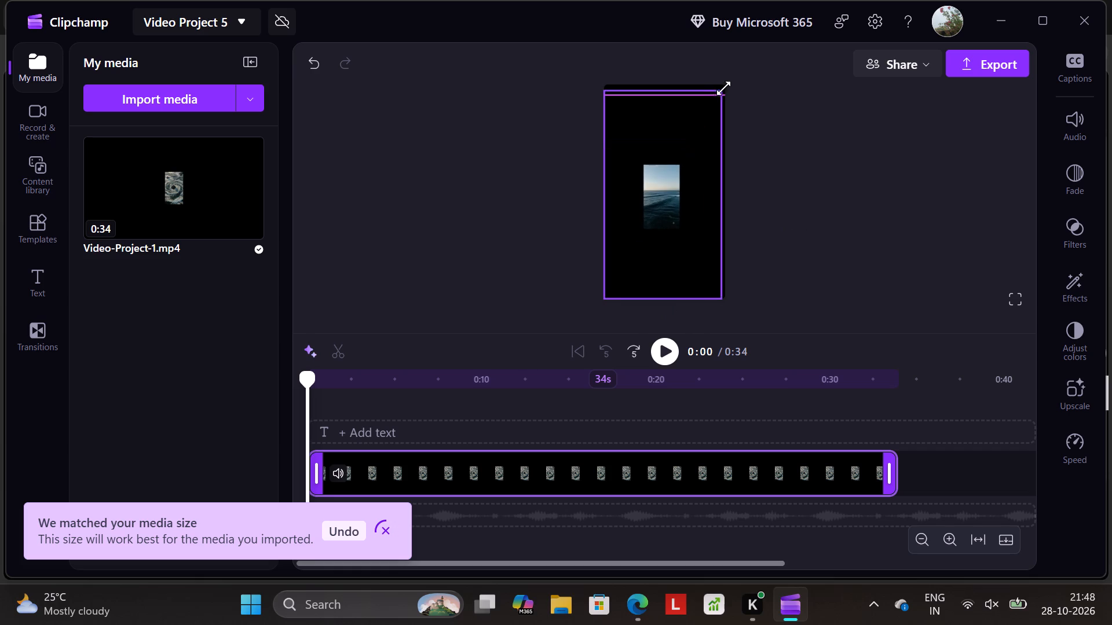
pyautogui.moveTo(723, 88); pyautogui.dragTo(722, 91)
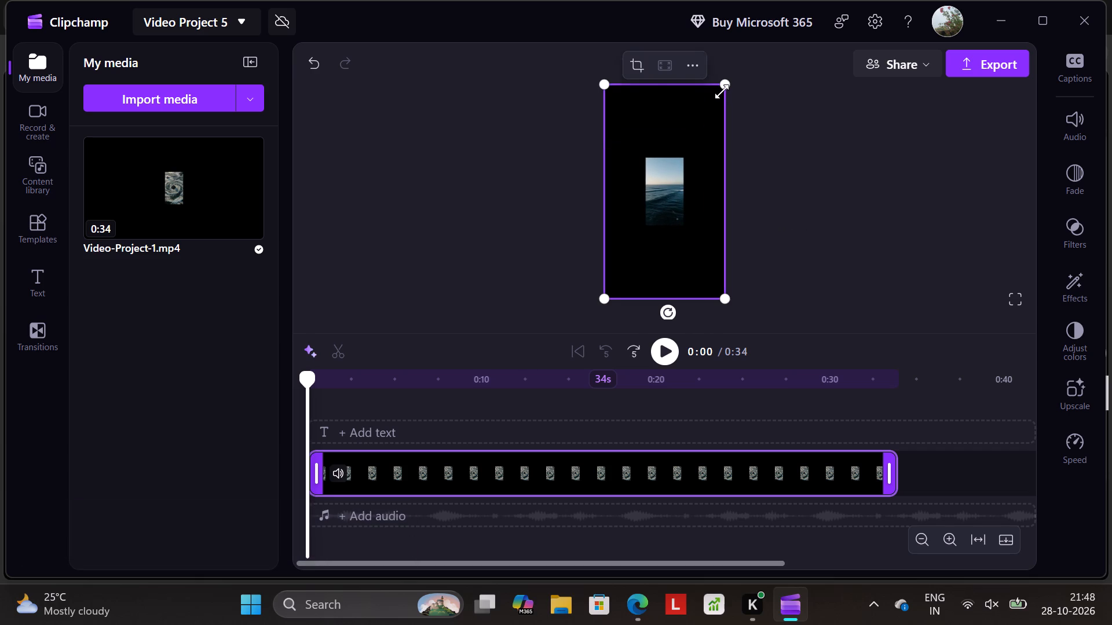
pyautogui.click(645, 76)
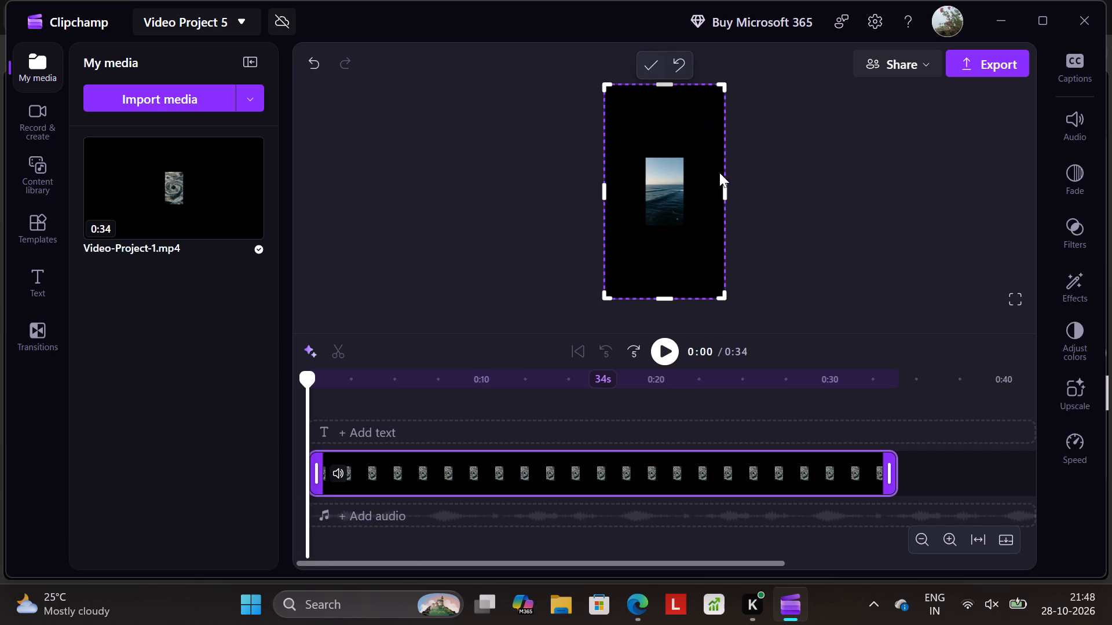
pyautogui.moveTo(723, 189); pyautogui.dragTo(682, 201)
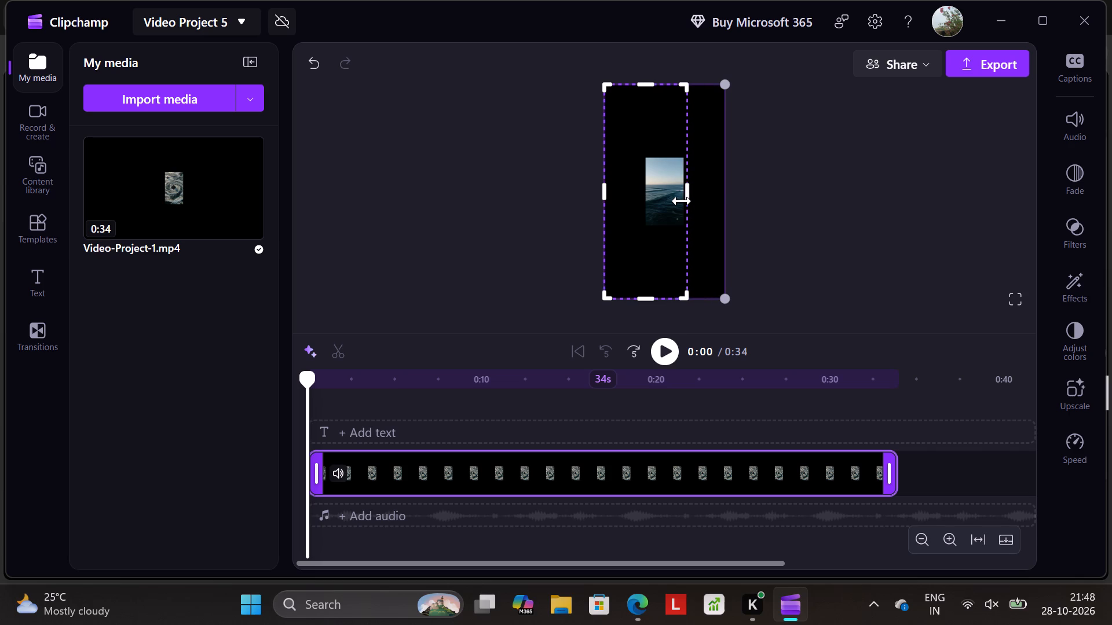
pyautogui.moveTo(682, 201); pyautogui.dragTo(680, 203)
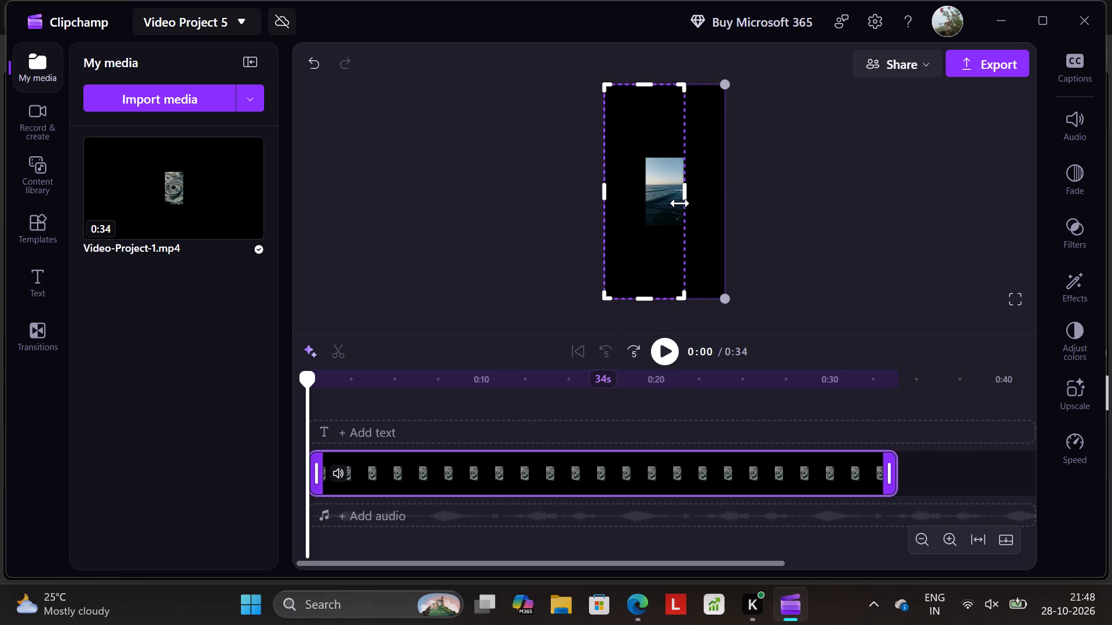
pyautogui.moveTo(680, 203); pyautogui.dragTo(681, 203)
pyautogui.moveTo(605, 192); pyautogui.dragTo(636, 190)
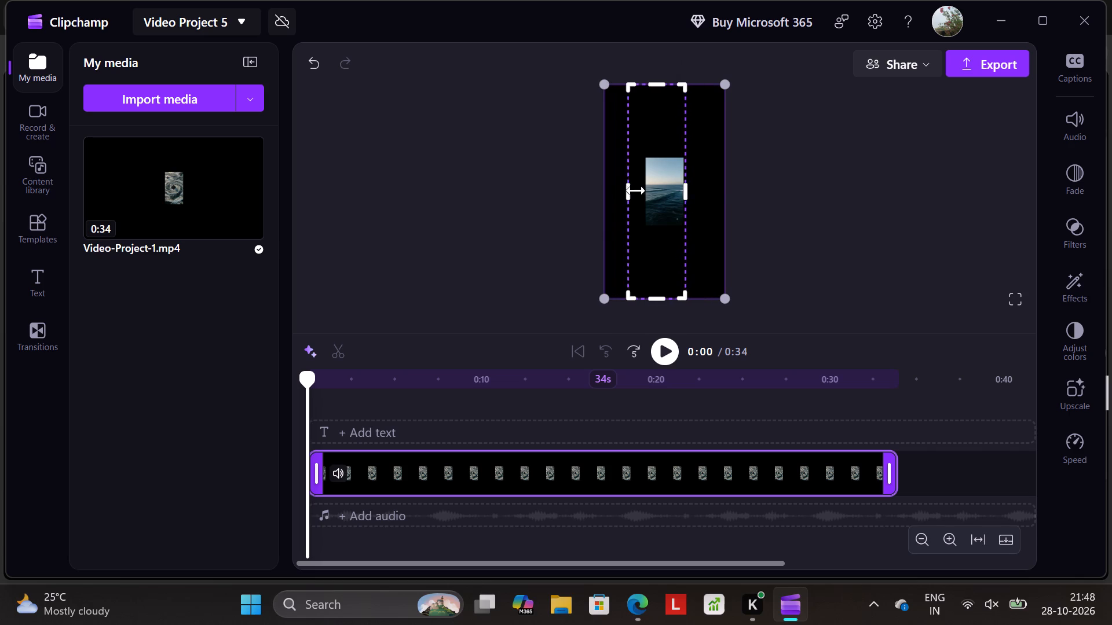
pyautogui.moveTo(636, 190); pyautogui.dragTo(645, 192)
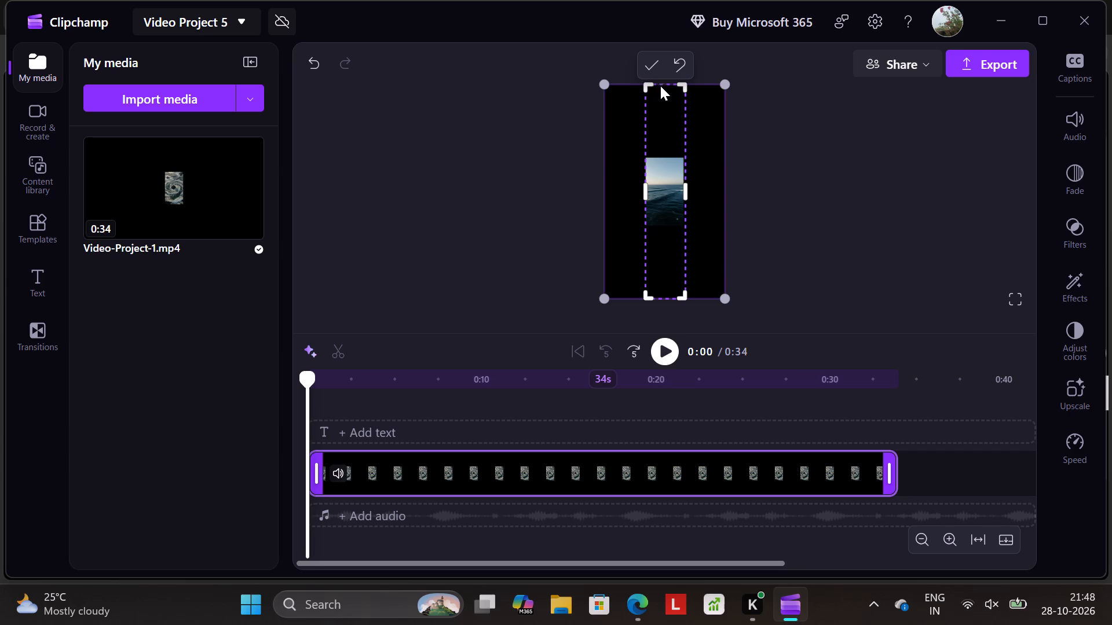
pyautogui.click(662, 82)
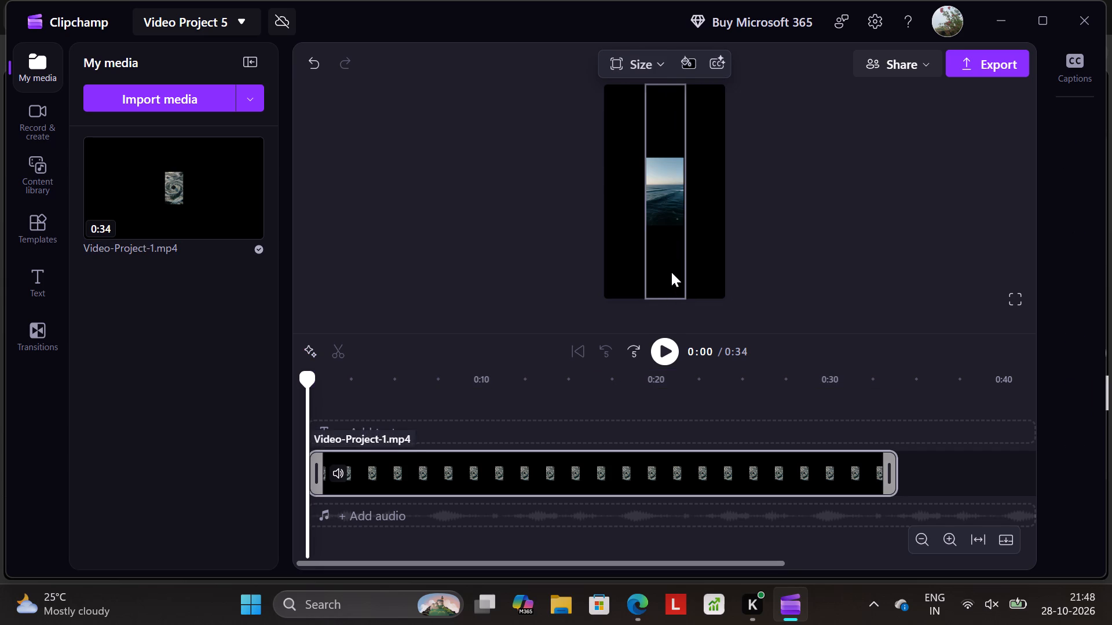
# Crop away the black areas above and below the clip's portrait picture and apply the crop.
pyautogui.click(671, 272)
pyautogui.click(642, 68)
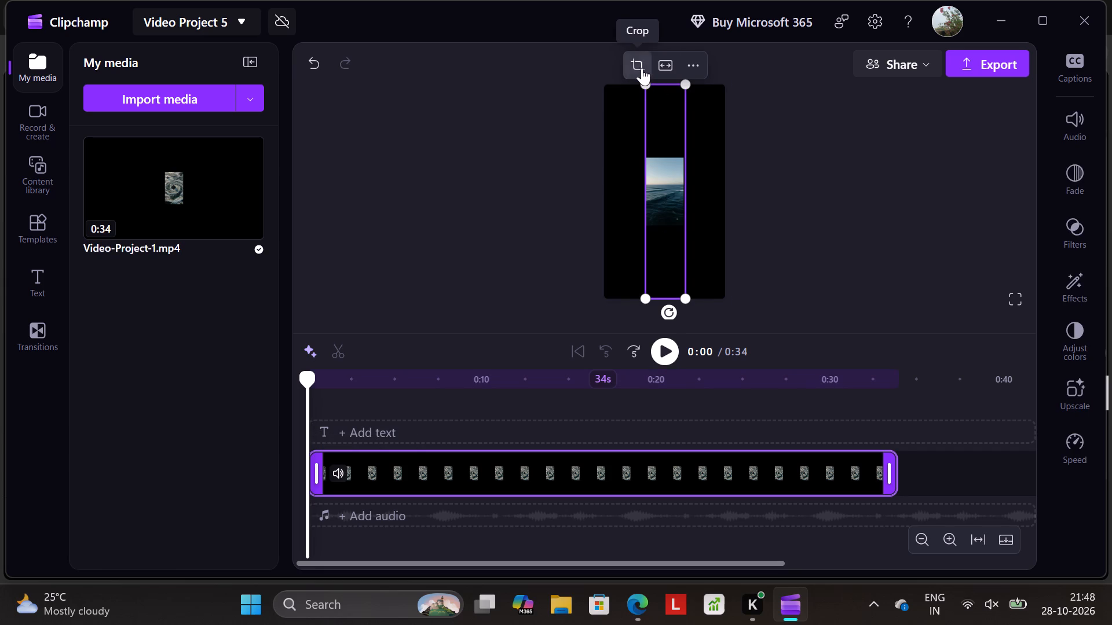
pyautogui.moveTo(681, 84); pyautogui.dragTo(681, 86)
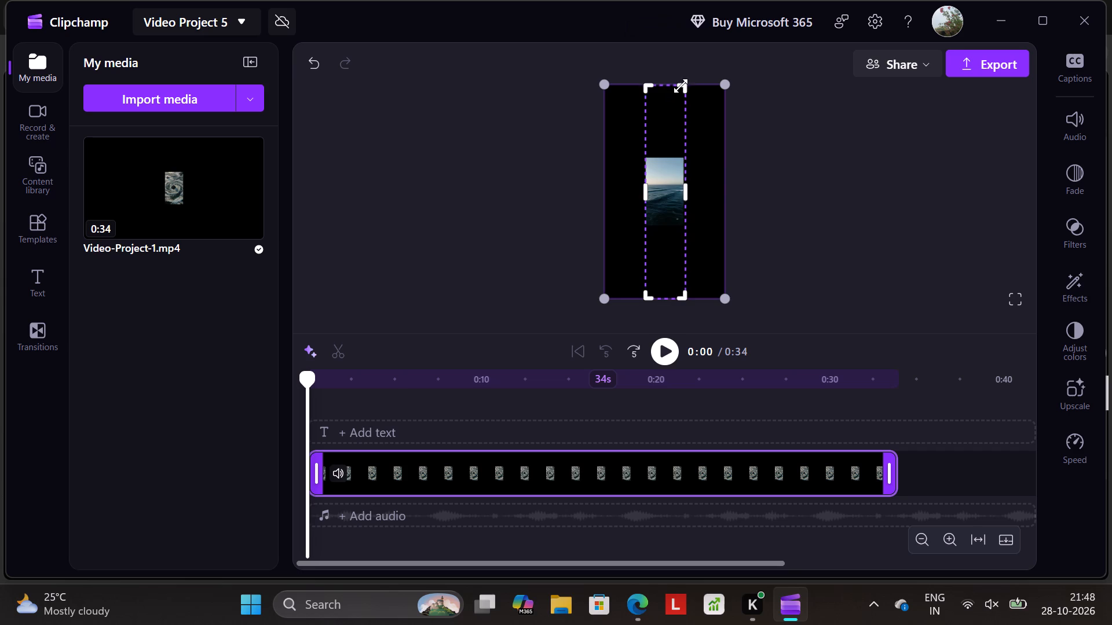
pyautogui.moveTo(681, 86); pyautogui.dragTo(678, 151)
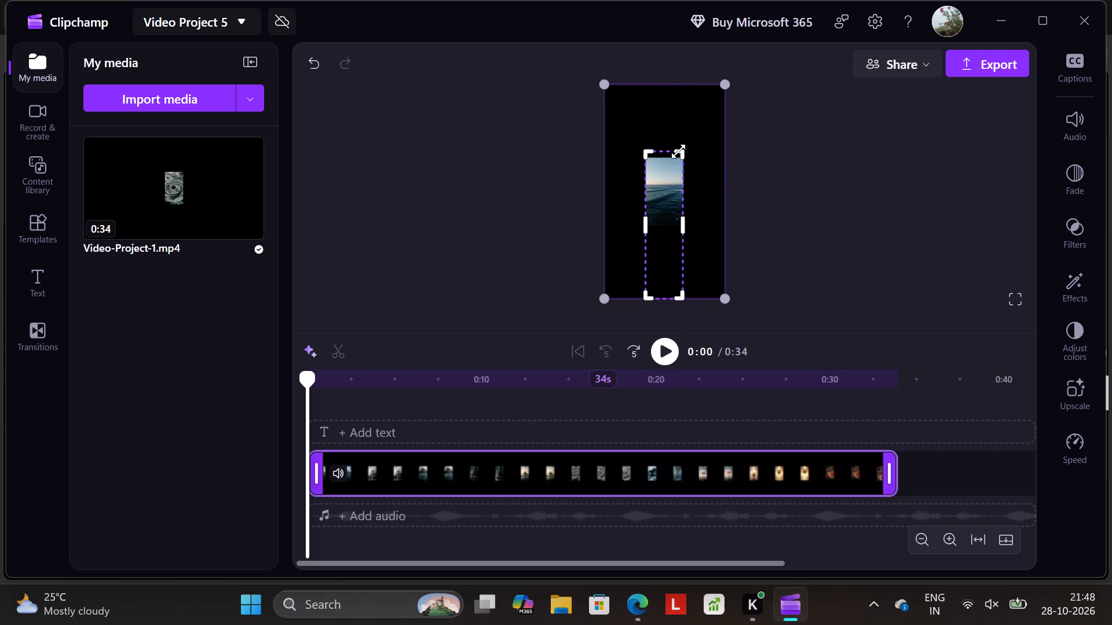
pyautogui.moveTo(678, 151); pyautogui.dragTo(679, 157)
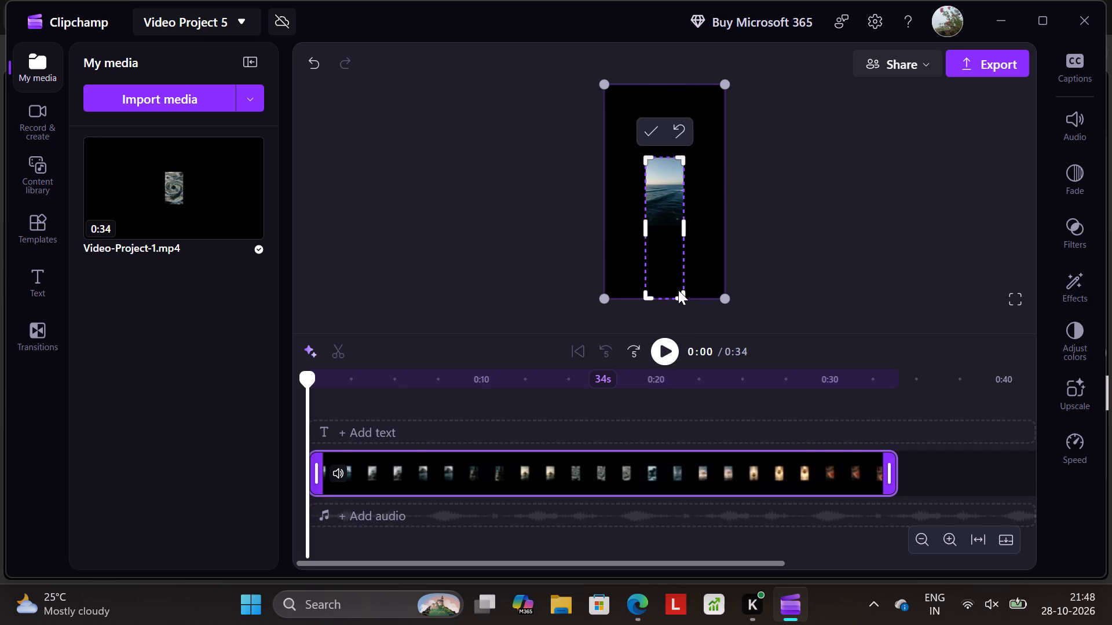
pyautogui.moveTo(676, 301); pyautogui.dragTo(681, 271)
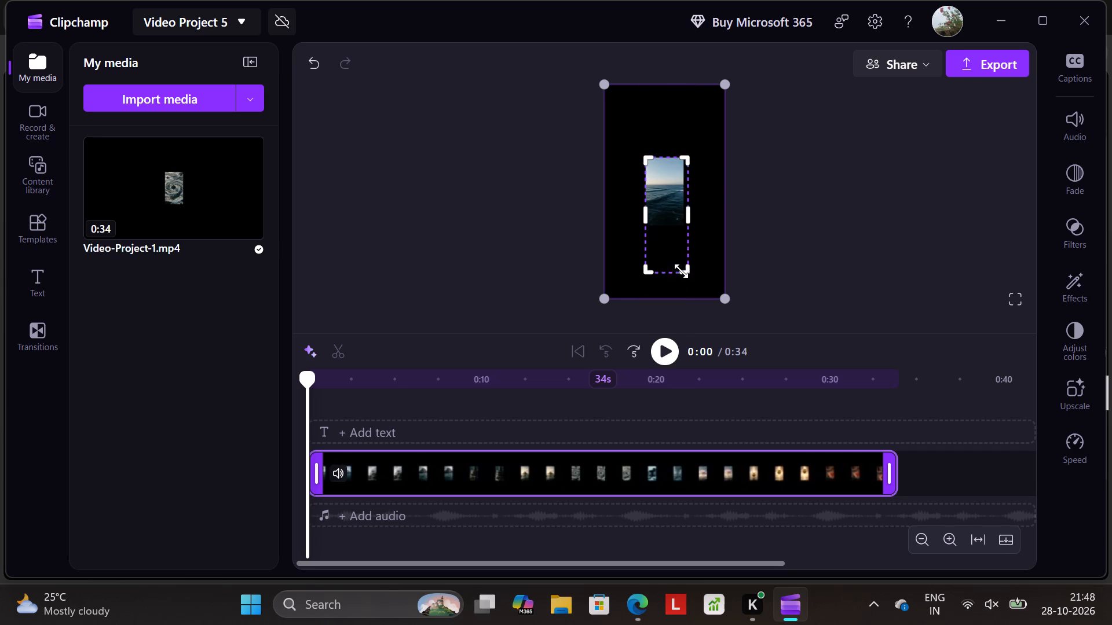
pyautogui.moveTo(681, 271); pyautogui.dragTo(678, 233)
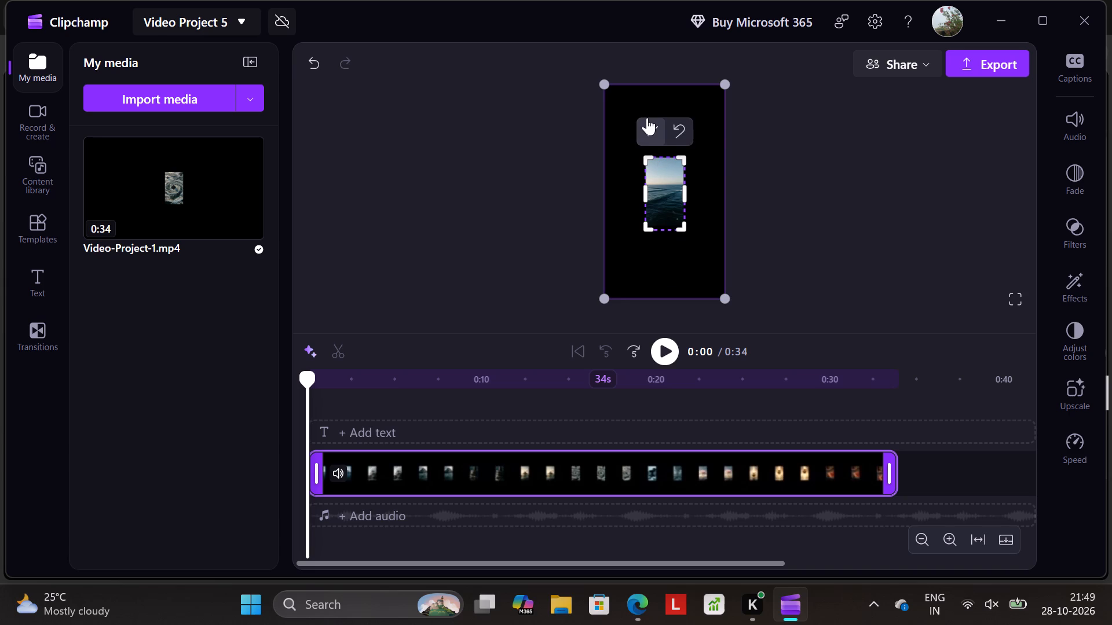
pyautogui.click(647, 117)
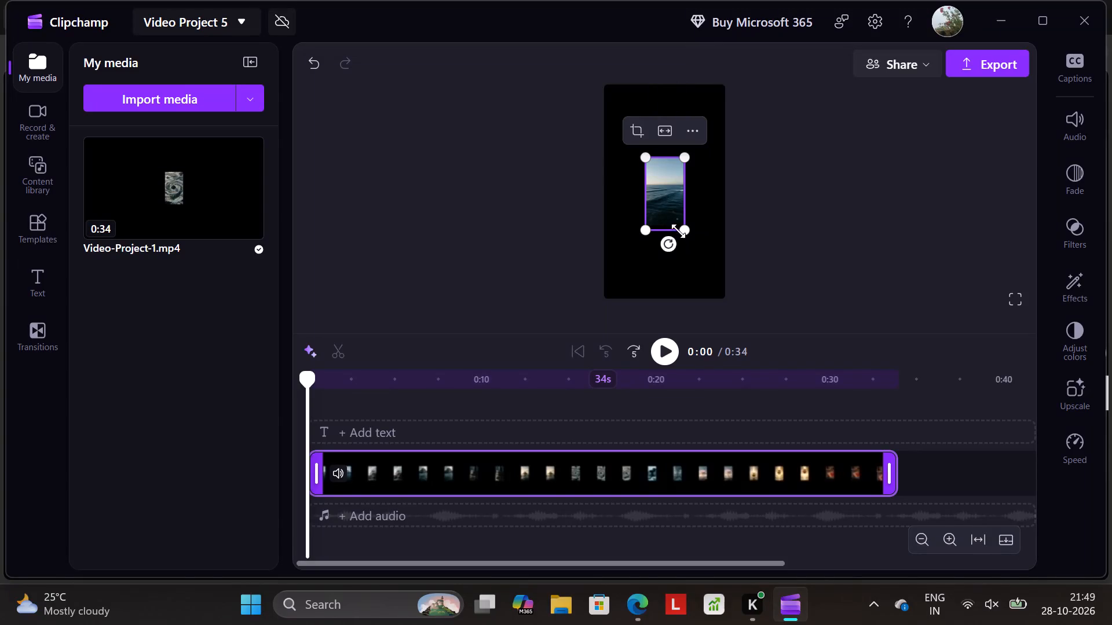
# Enlarge the cropped clip in the preview and align its edges so the picture fills the whole portrait frame.
pyautogui.moveTo(683, 232); pyautogui.dragTo(725, 297)
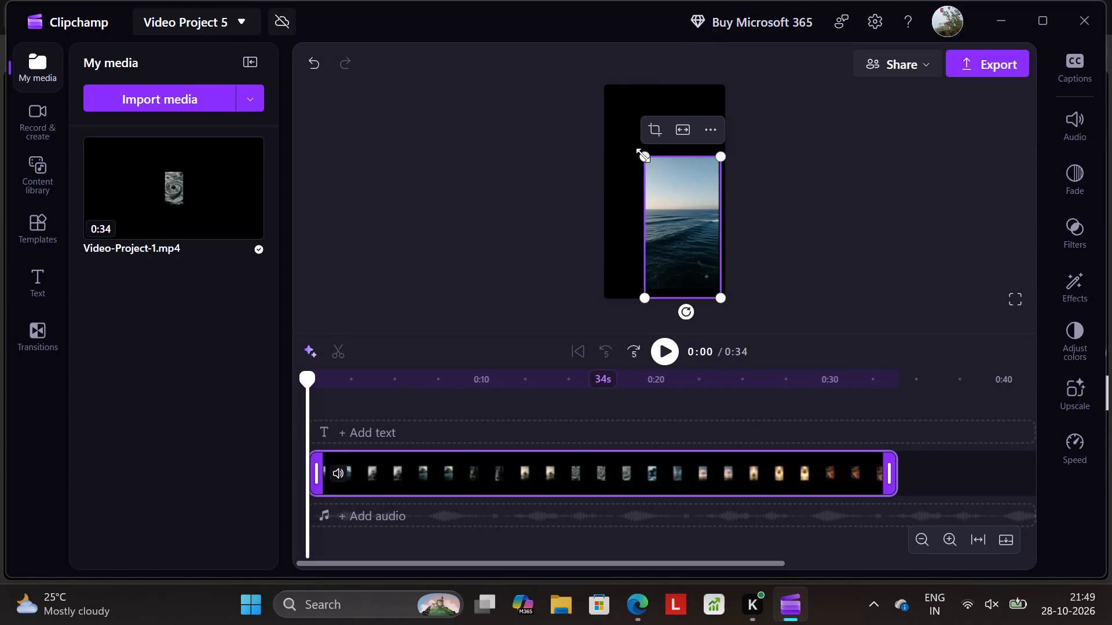
pyautogui.moveTo(643, 155); pyautogui.dragTo(606, 83)
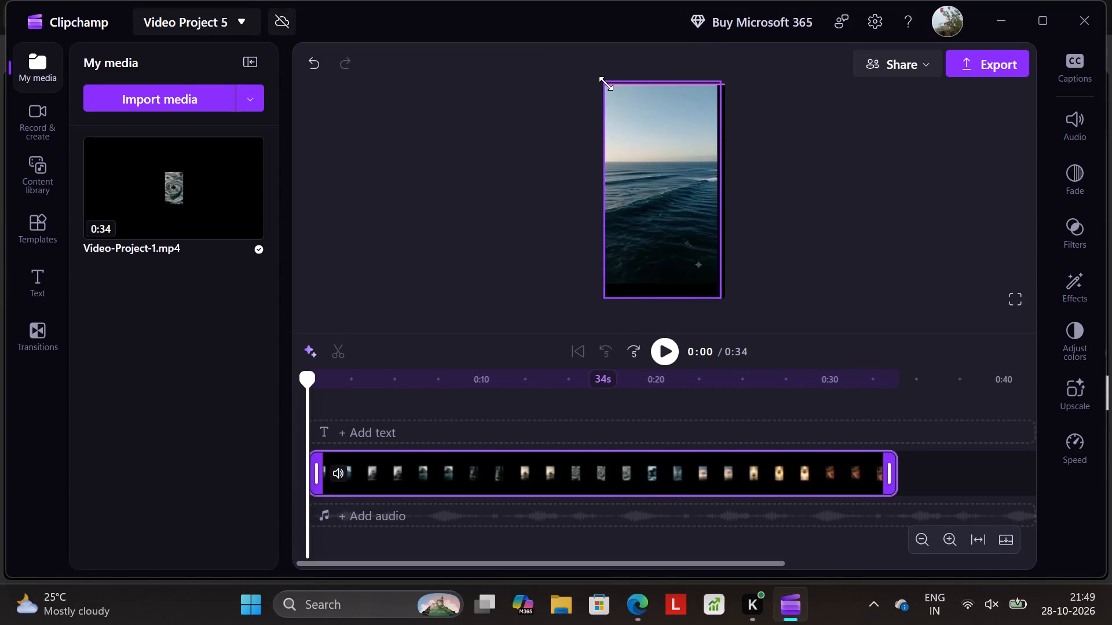
pyautogui.moveTo(606, 83); pyautogui.dragTo(609, 91)
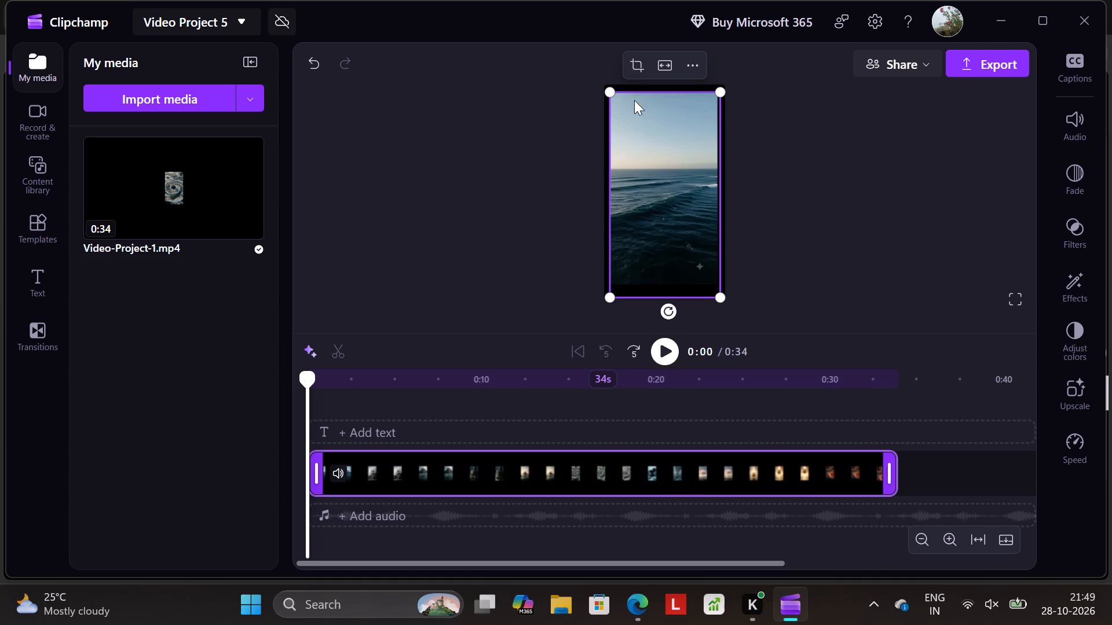
pyautogui.click(646, 107)
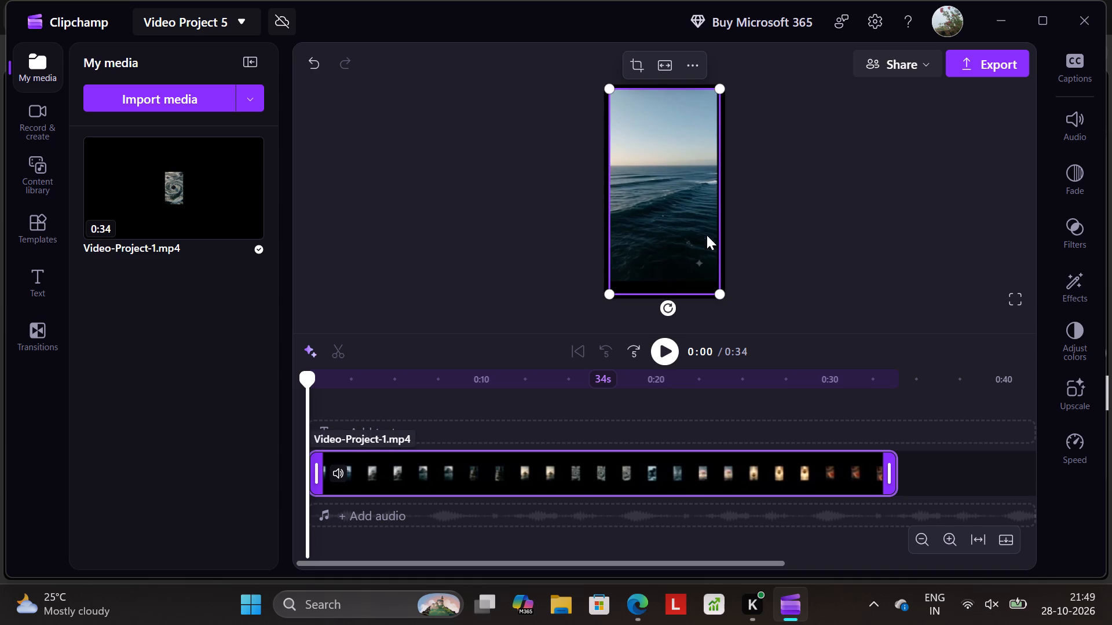
pyautogui.moveTo(718, 291); pyautogui.dragTo(724, 297)
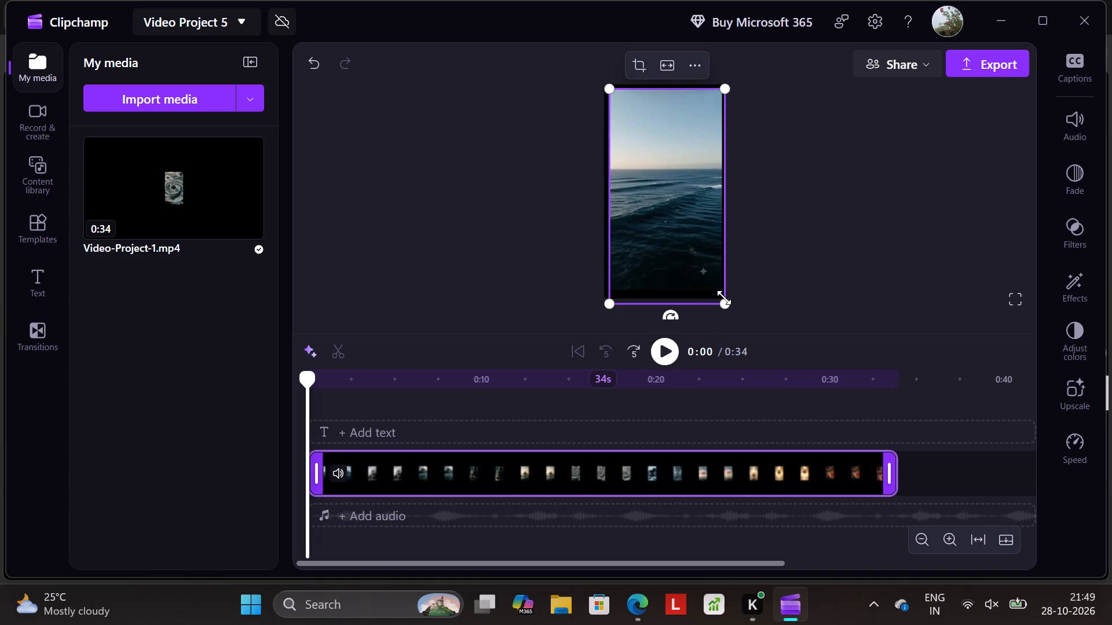
pyautogui.moveTo(609, 90); pyautogui.dragTo(603, 87)
pyautogui.click(629, 134)
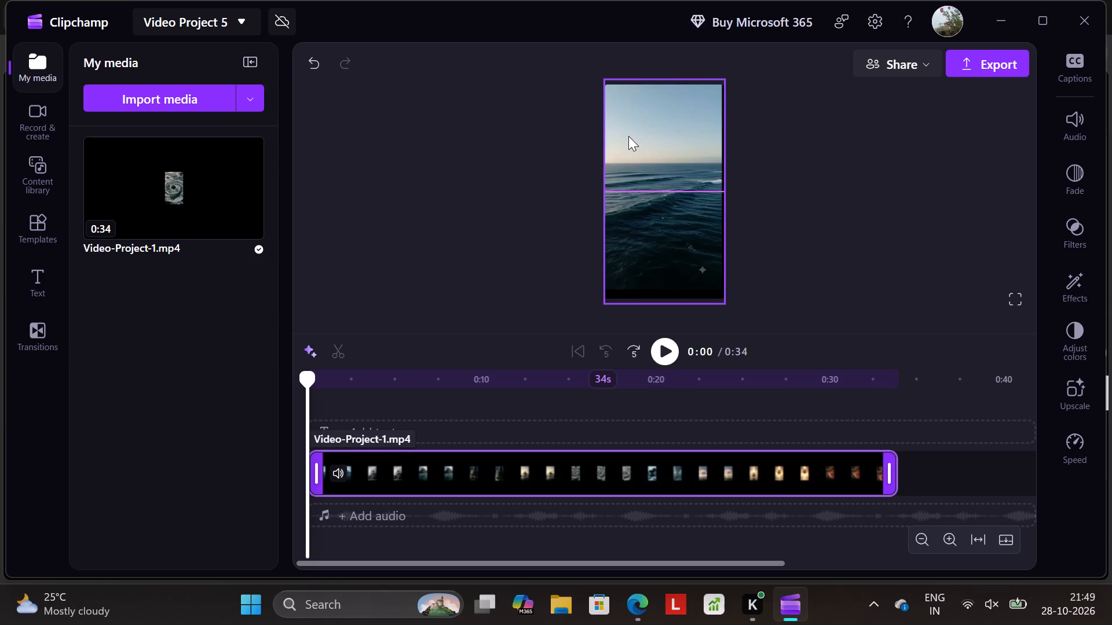
# Export the video in 1080p quality with the file name Video Project 5.
pyautogui.click(975, 63)
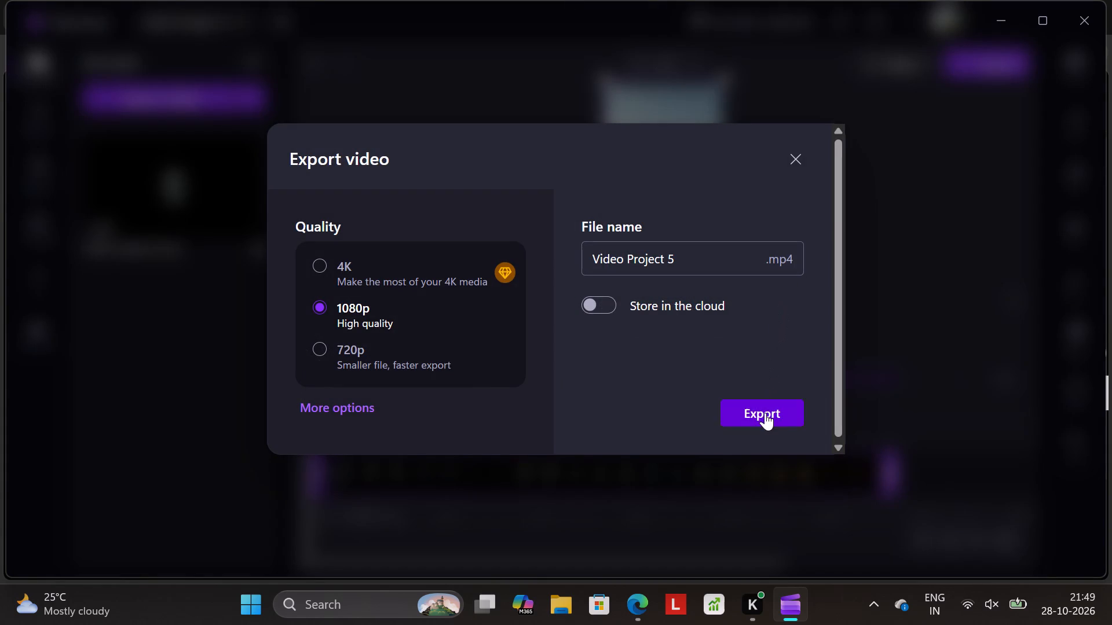
pyautogui.click(765, 413)
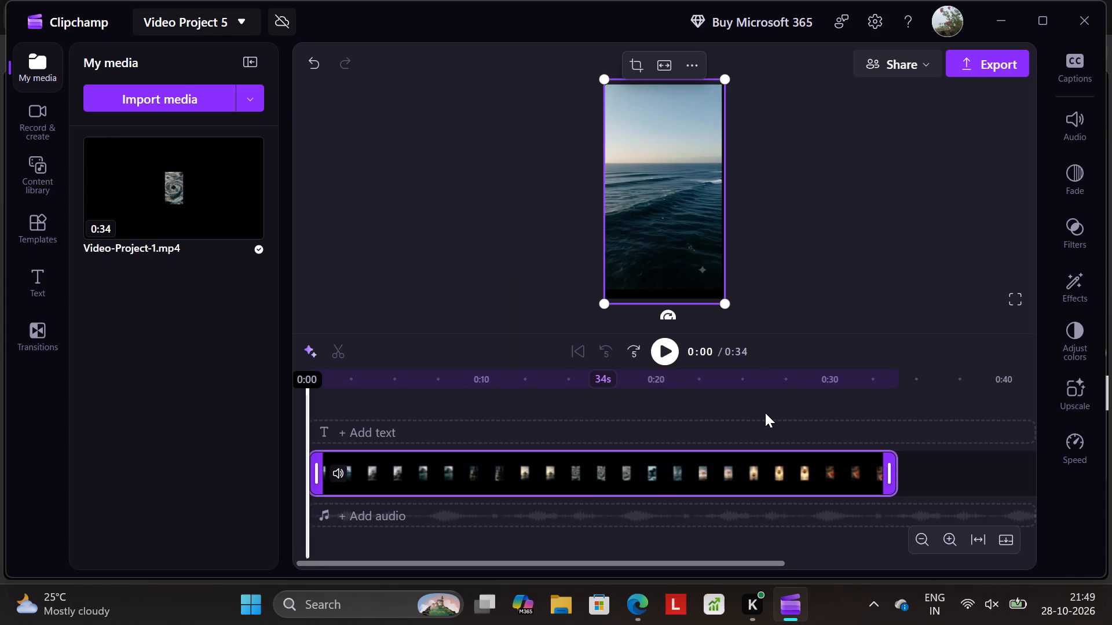
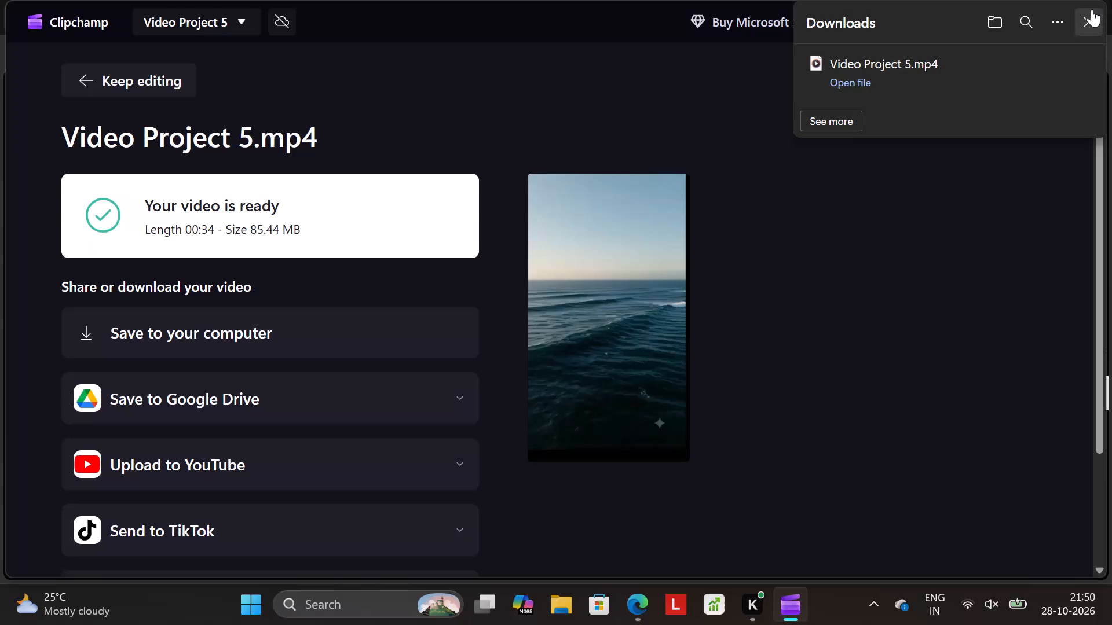
# Close Clipchamp and upload the Video Project 5 file from Downloads to the channel in YouTube Studio.
pyautogui.click(1092, 9)
pyautogui.click(1088, 14)
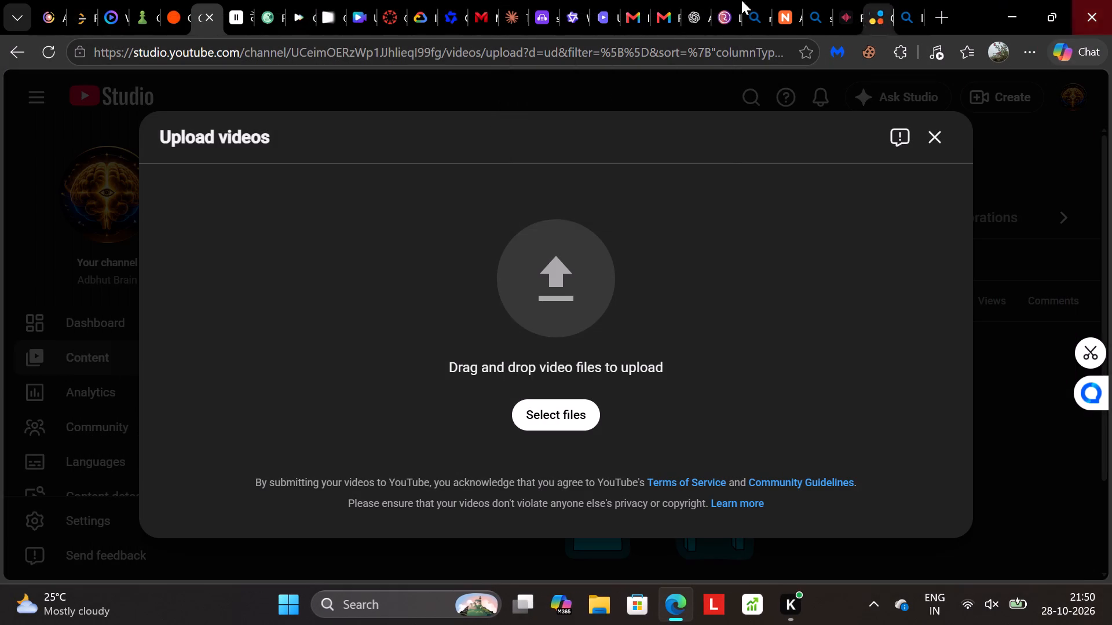
pyautogui.click(576, 421)
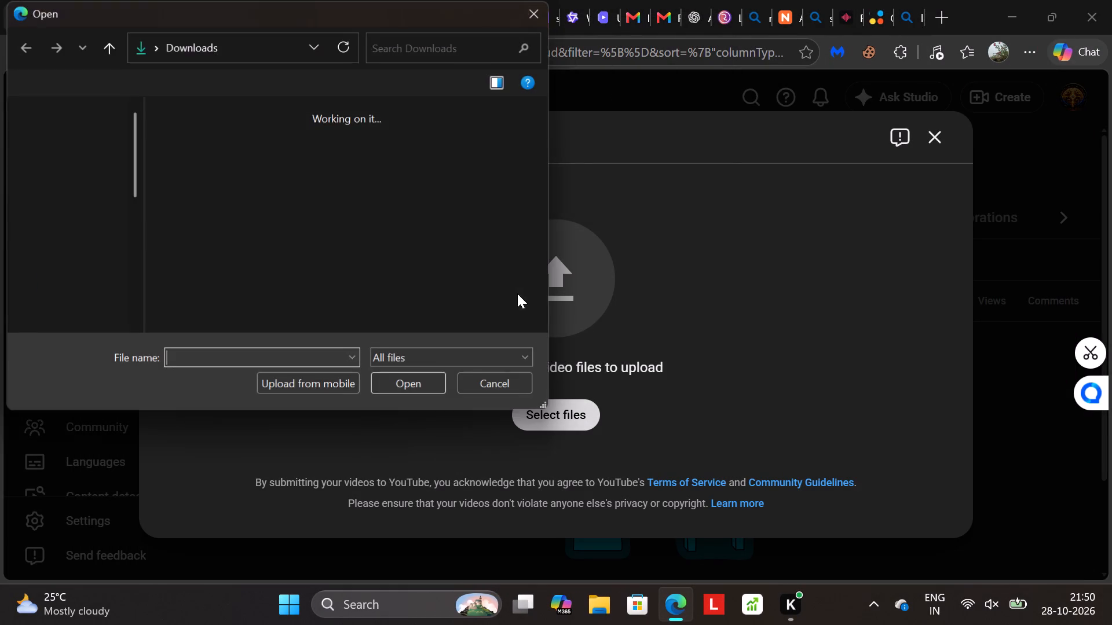
pyautogui.doubleClick(196, 153)
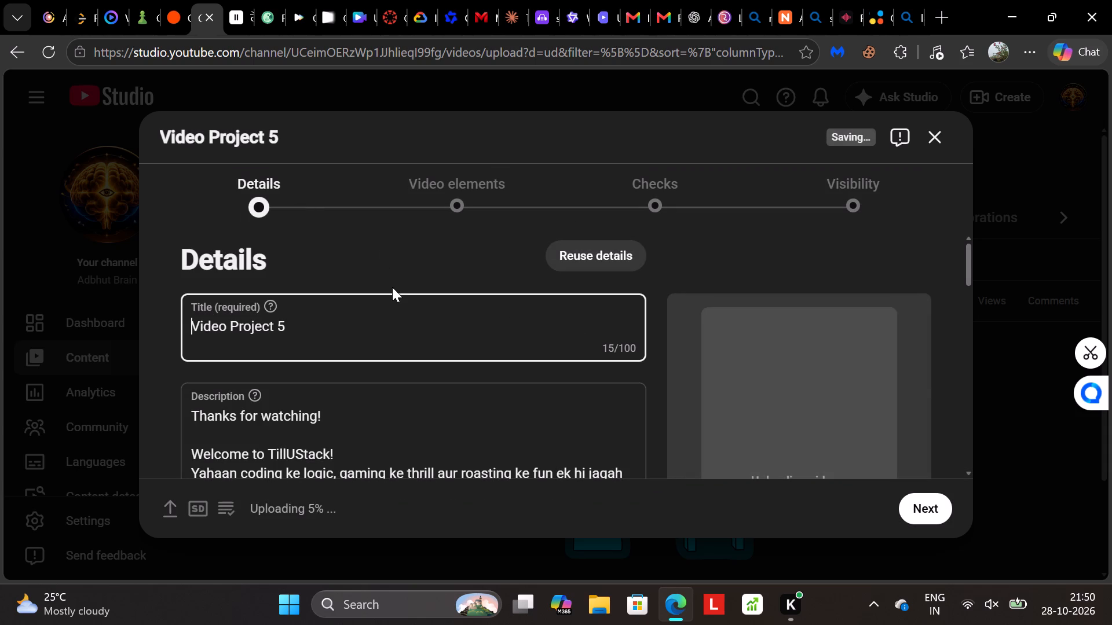
pyautogui.scroll(-4, 392, 287)
pyautogui.scroll(-4, 374, 362)
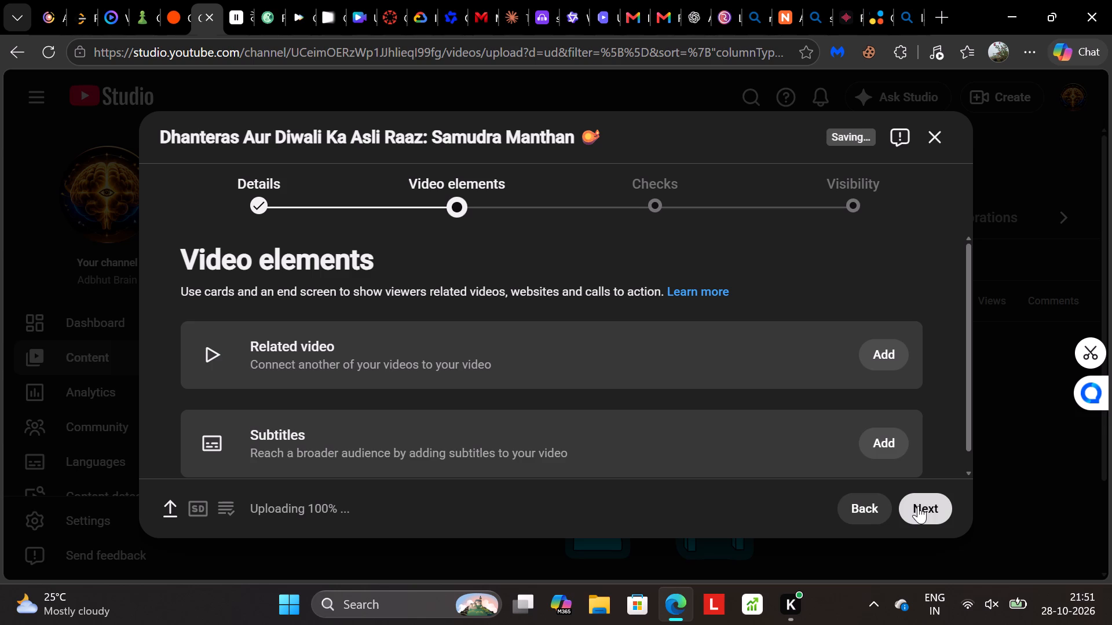
pyautogui.click(918, 506)
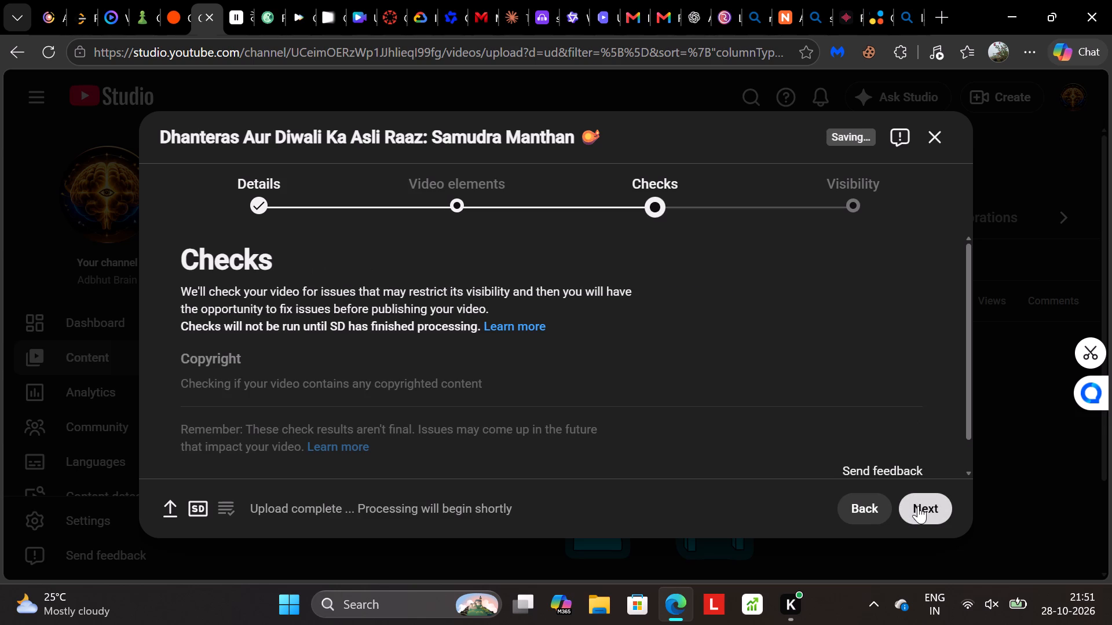
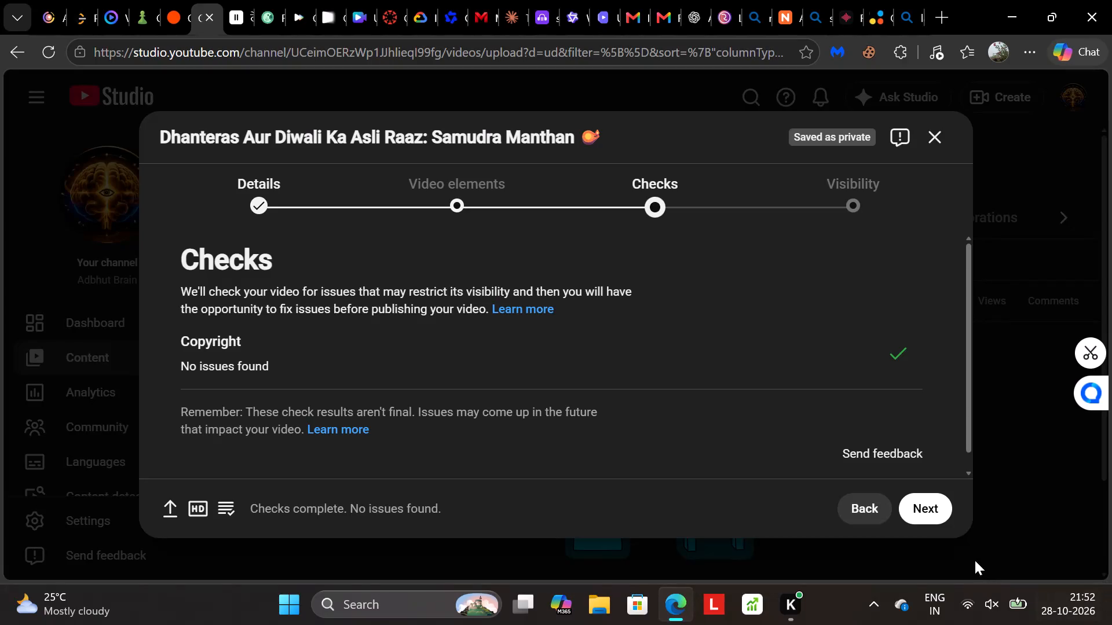
# Publish the Samudra Manthan video with Public visibility and dismiss the published-video summary.
pyautogui.click(932, 512)
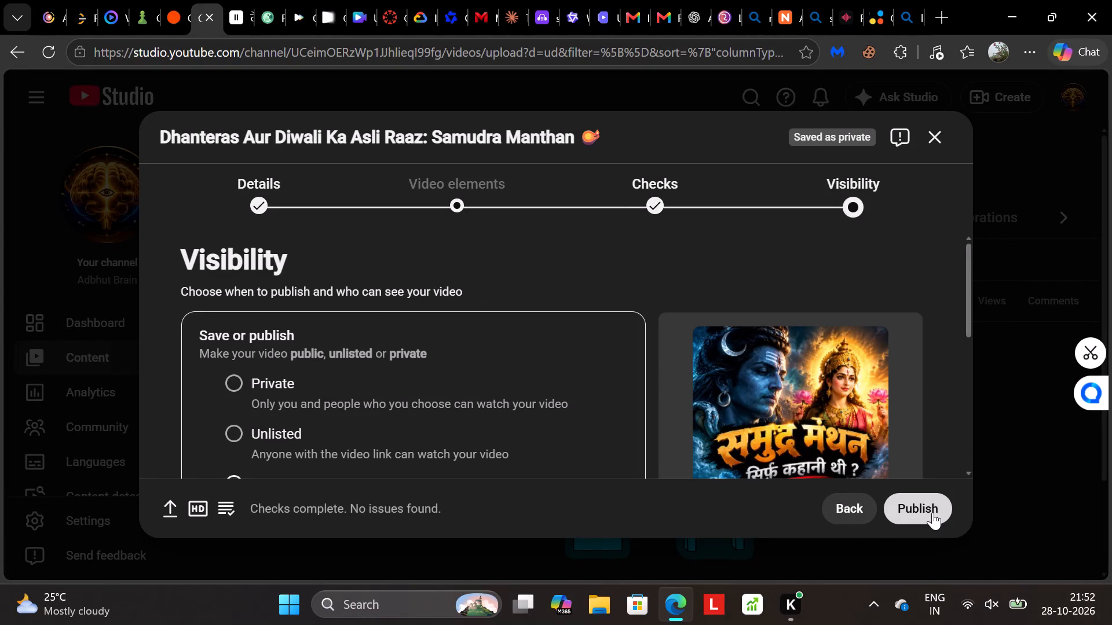
pyautogui.scroll(-2, 623, 393)
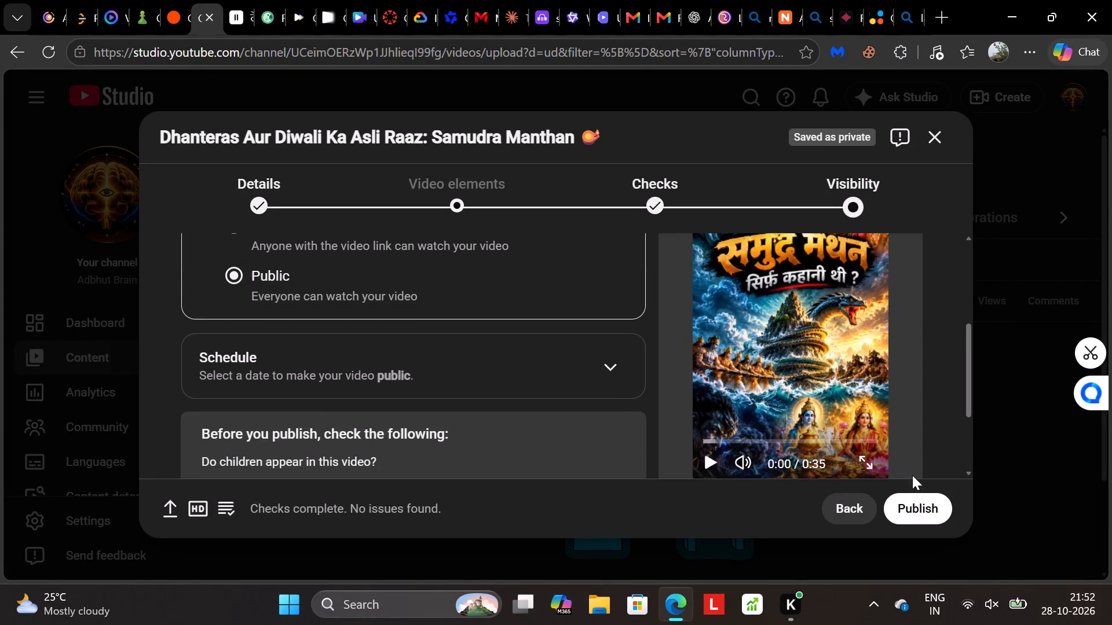
pyautogui.click(926, 510)
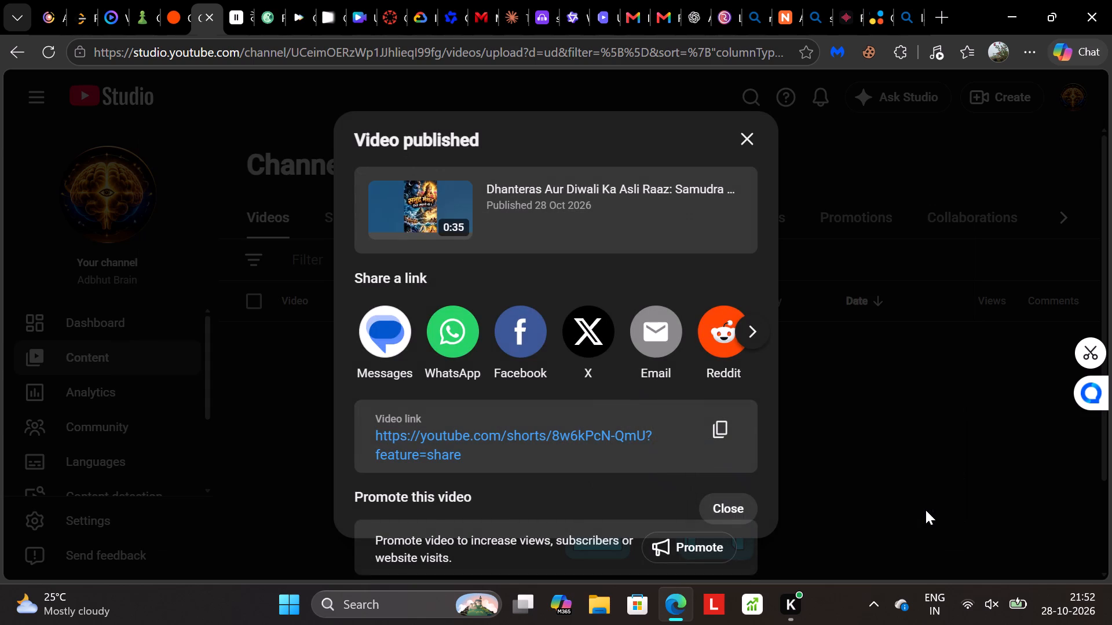
pyautogui.scroll(-2, 657, 248)
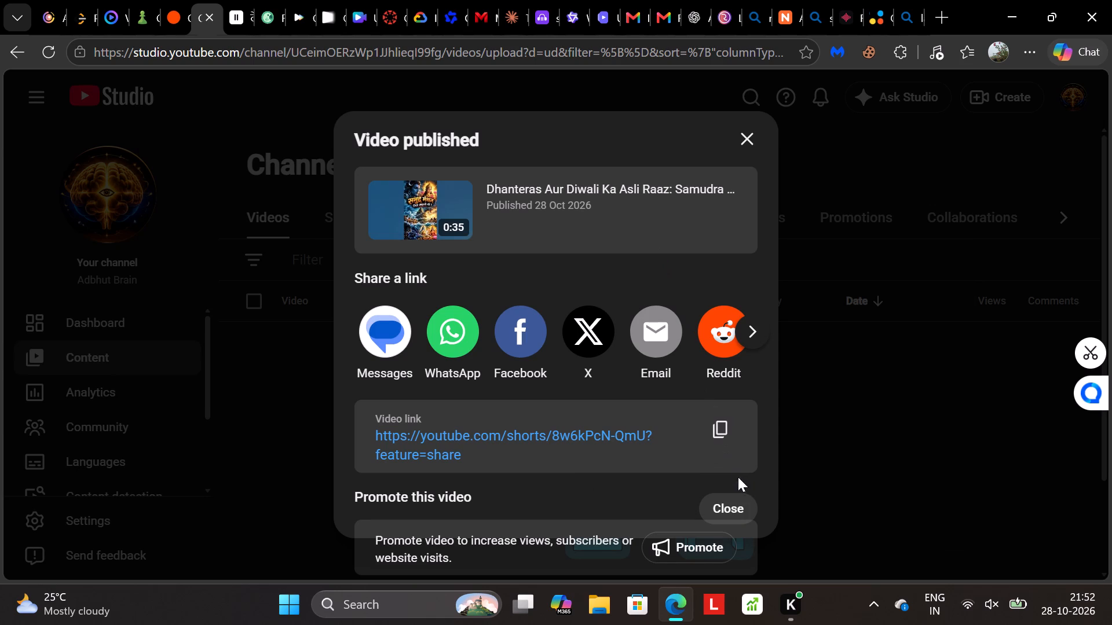
pyautogui.click(732, 506)
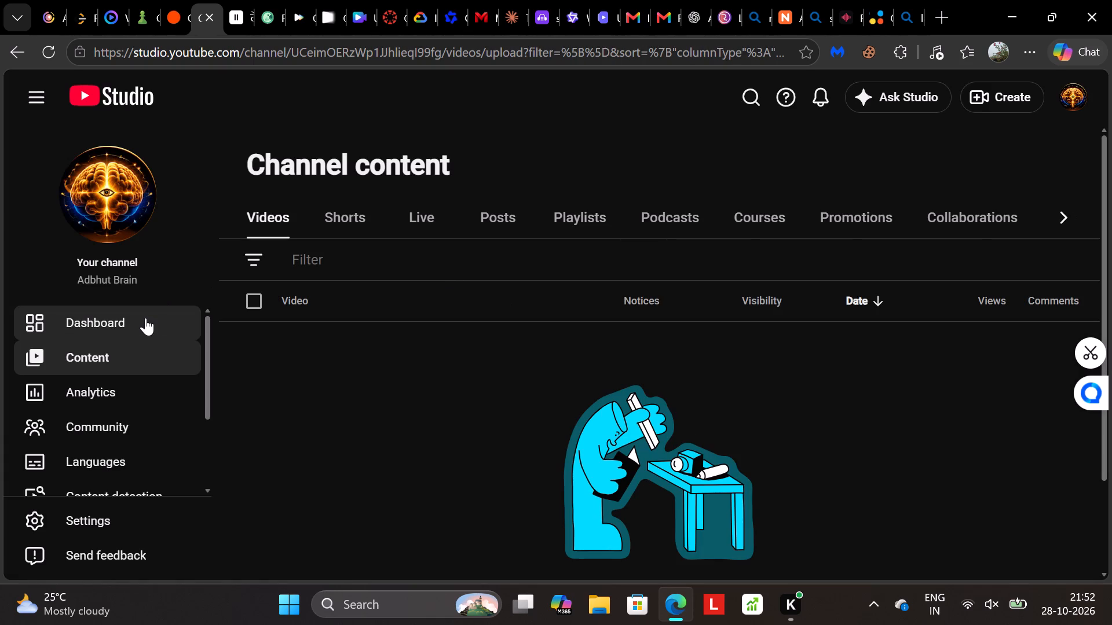
# Find the newly published Dhanteras Short in the channel's Shorts list and examine its analytics overview.
pyautogui.click(145, 318)
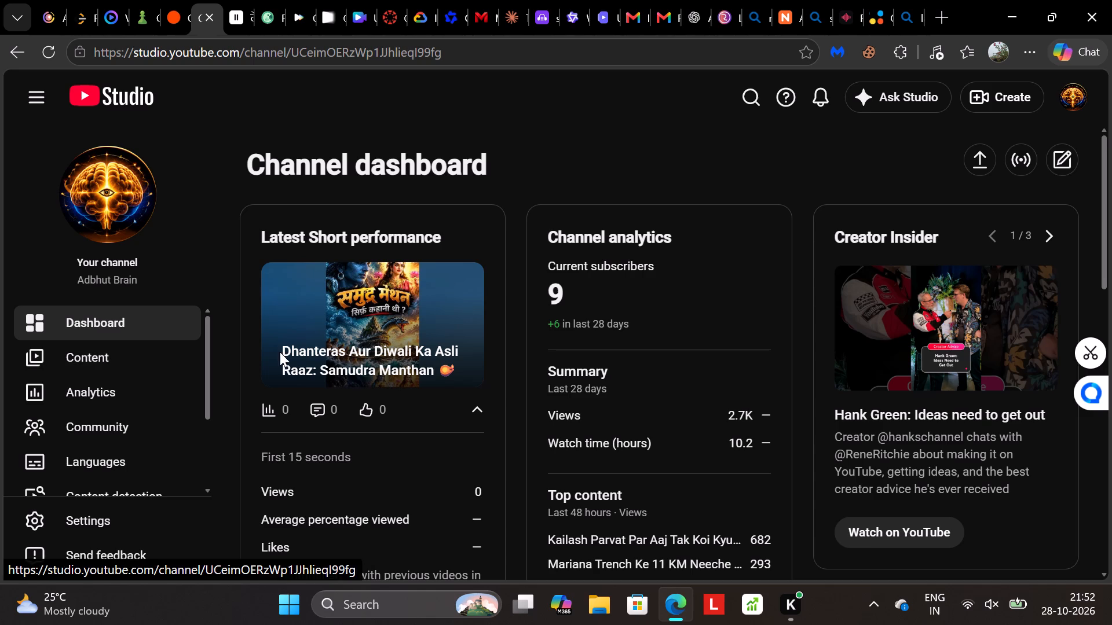
pyautogui.click(91, 350)
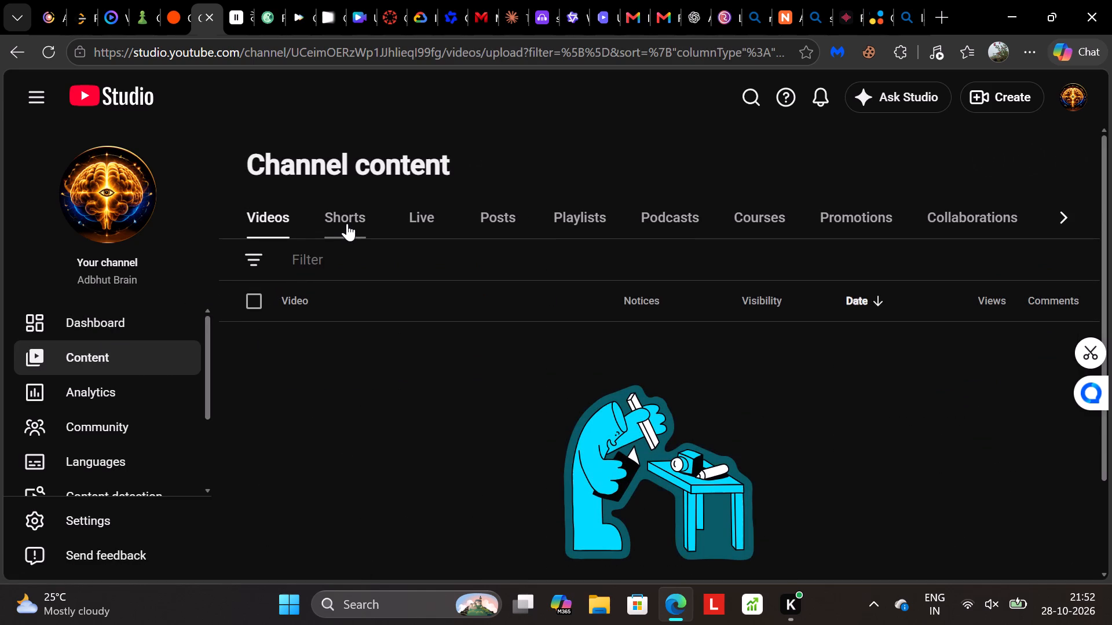
pyautogui.click(347, 223)
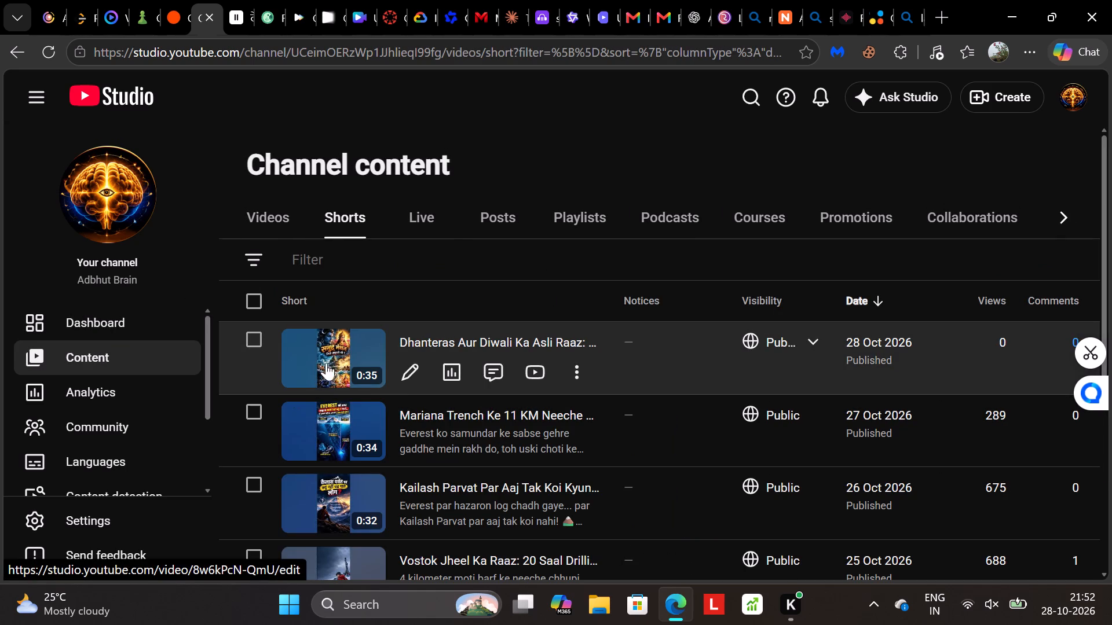
pyautogui.click(463, 363)
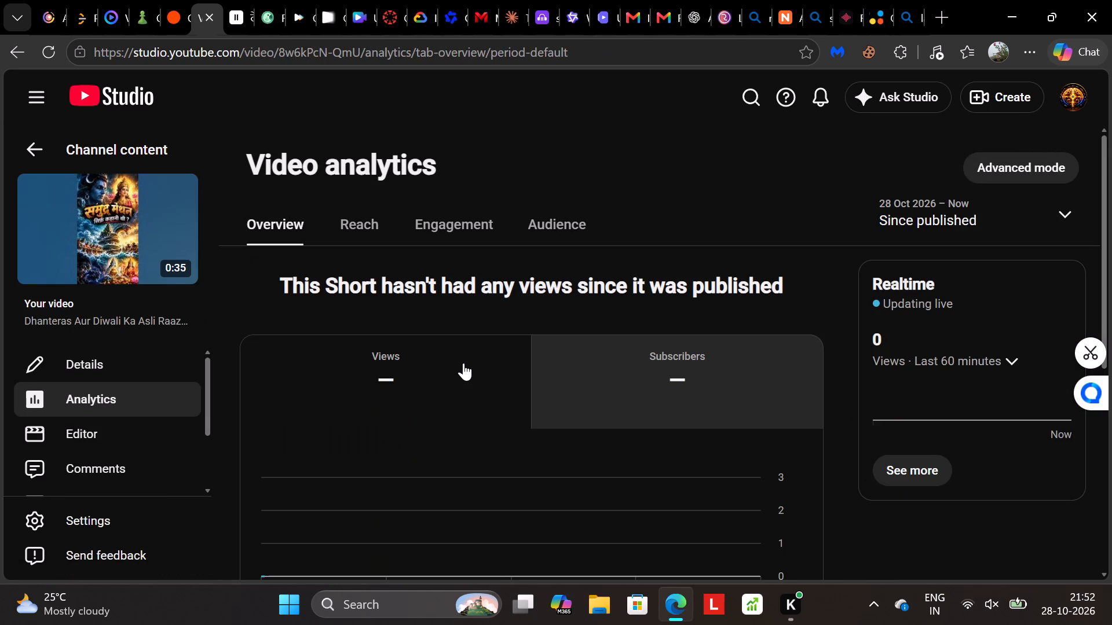
pyautogui.scroll(-2, 364, 308)
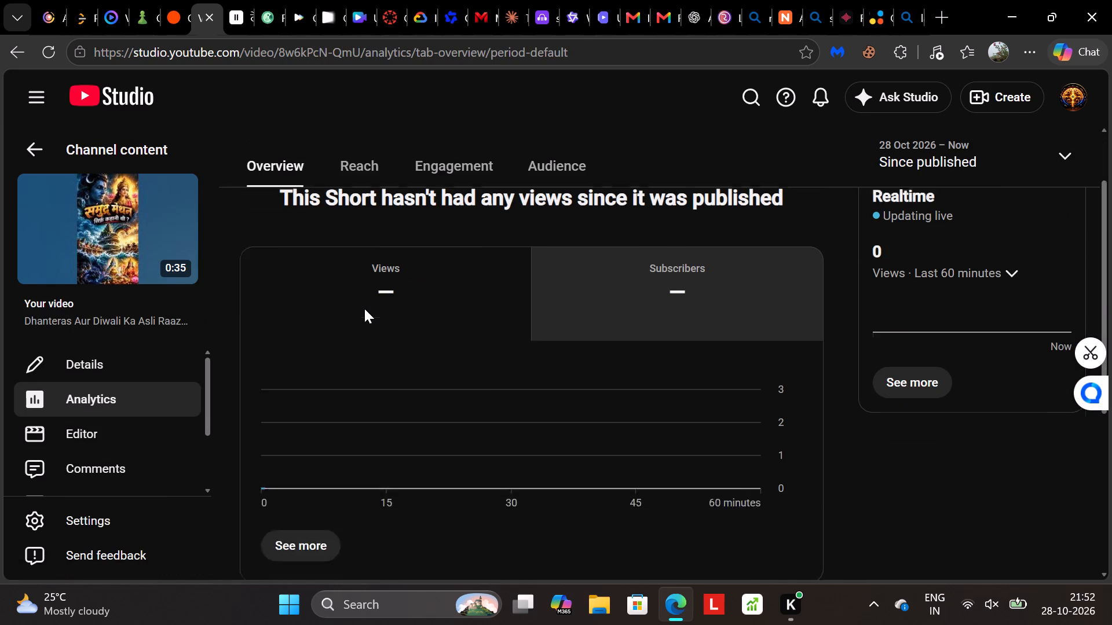
pyautogui.scroll(-4, 364, 308)
pyautogui.scroll(2, 364, 308)
pyautogui.hscroll(5, 364, 308)
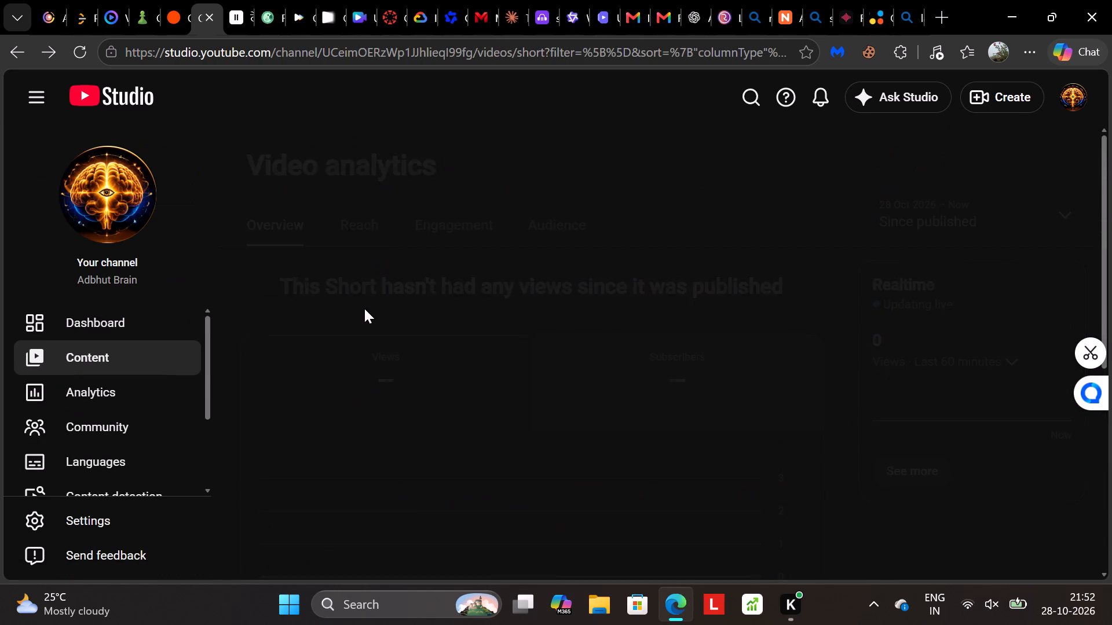
pyautogui.click(449, 373)
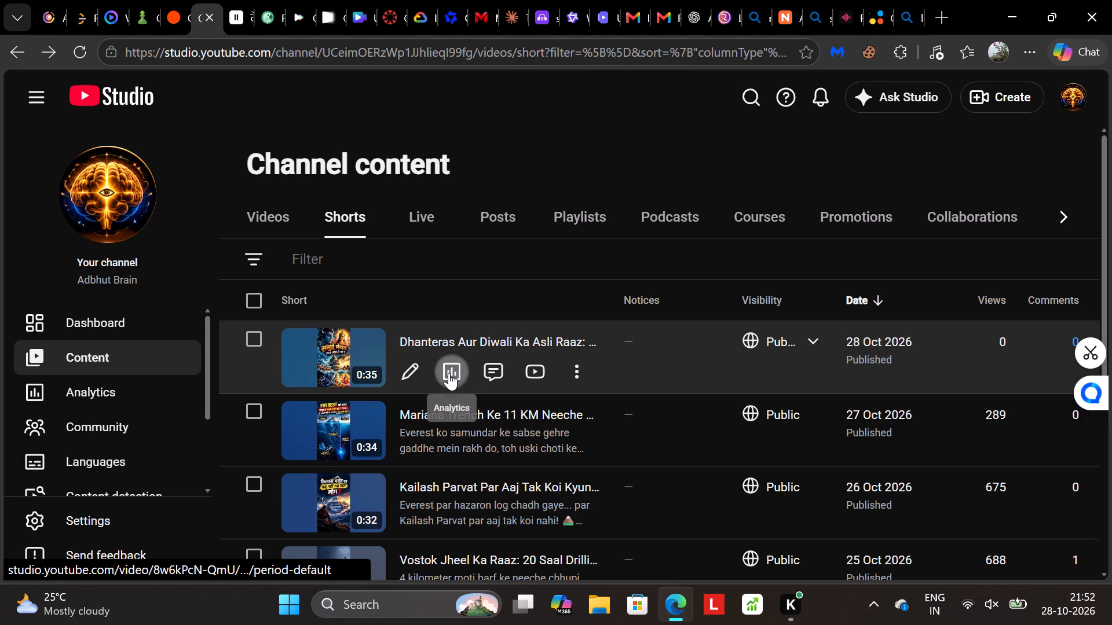
# Review the published Short's video details, checking its description down to the end.
pyautogui.click(81, 366)
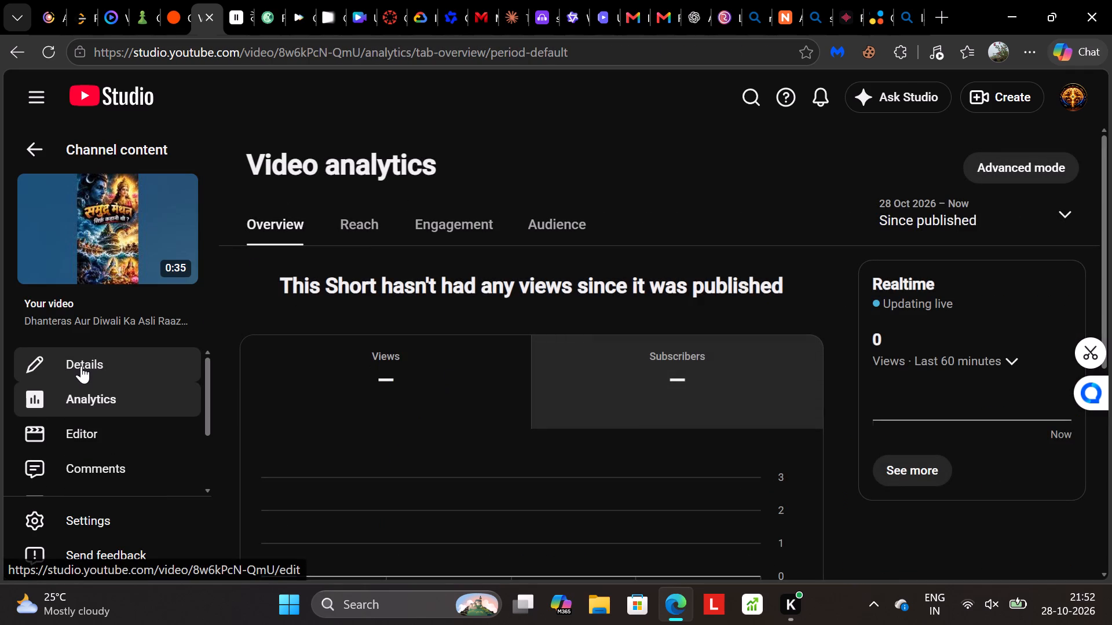
pyautogui.scroll(-5, 364, 307)
# Close the browser window.
pyautogui.click(1111, 0)
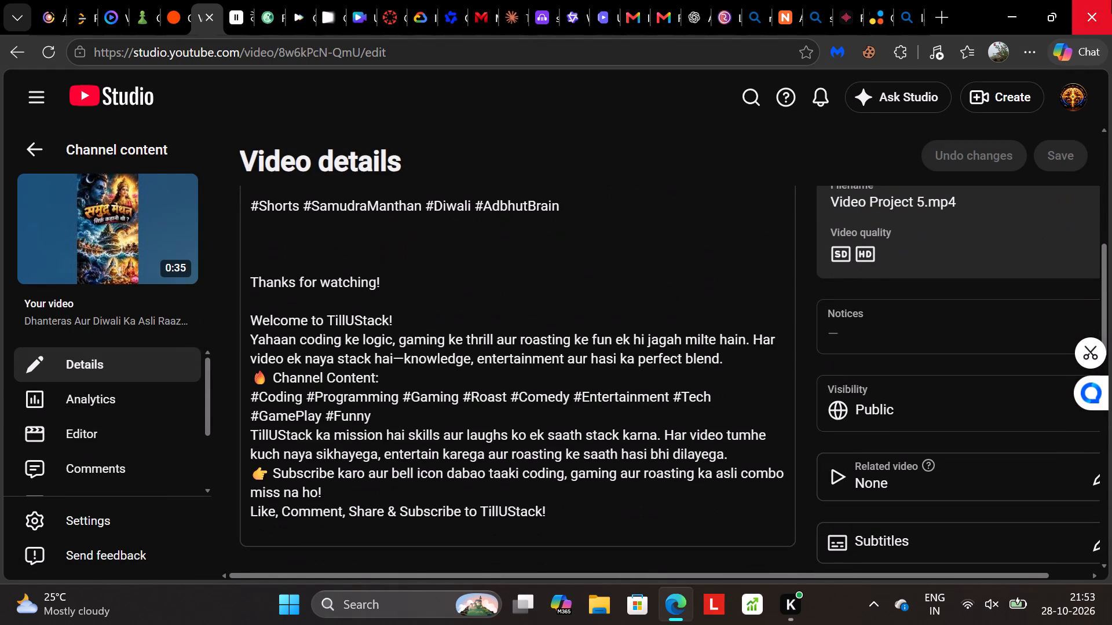
pyautogui.click(1111, 0)
pyautogui.click(1099, 19)
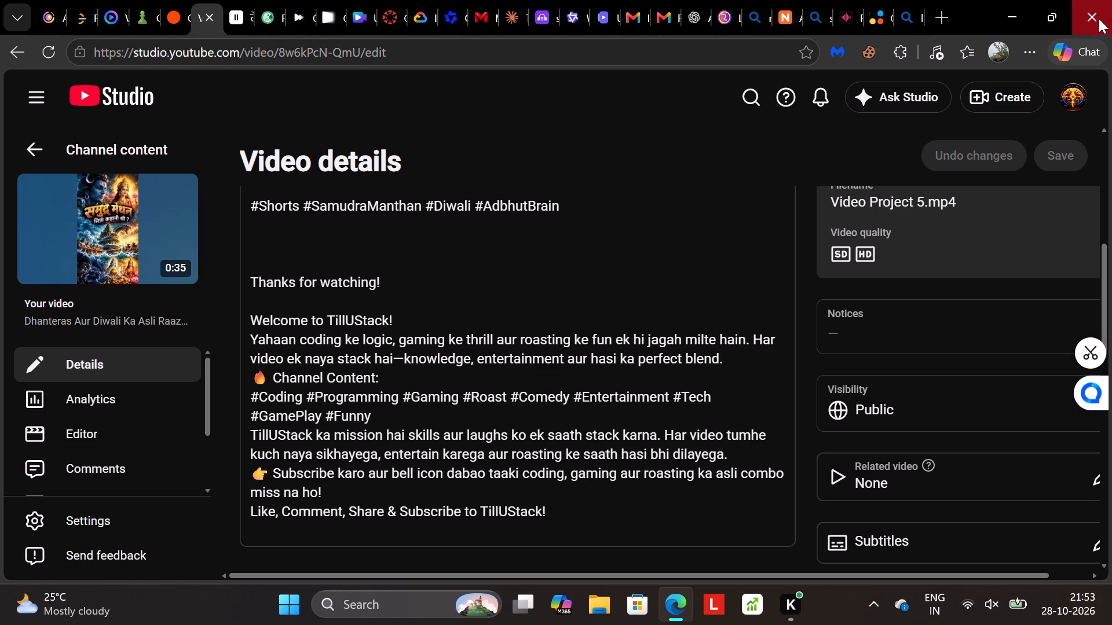